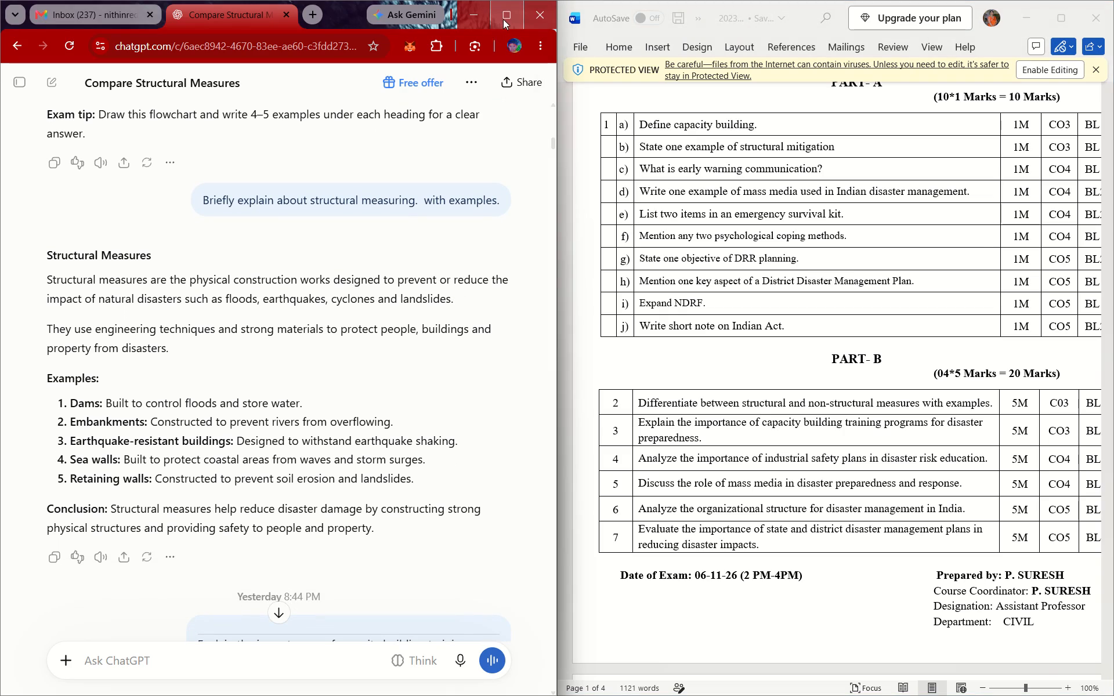
scroll(478, 458, up, 1)
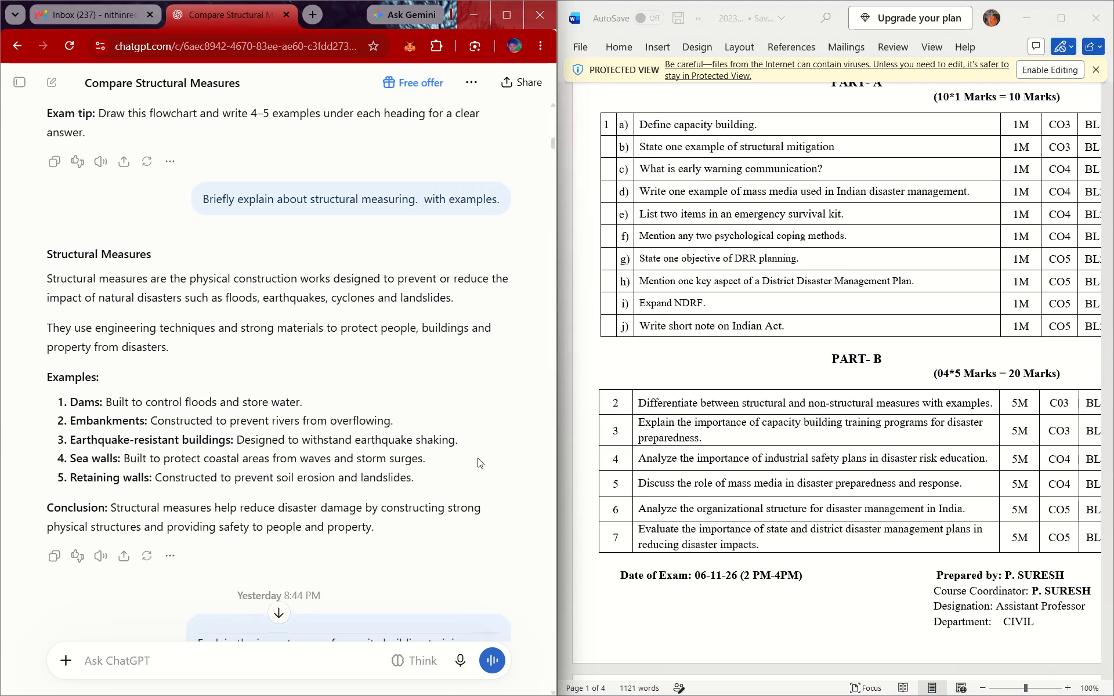
scroll(478, 458, up, 1)
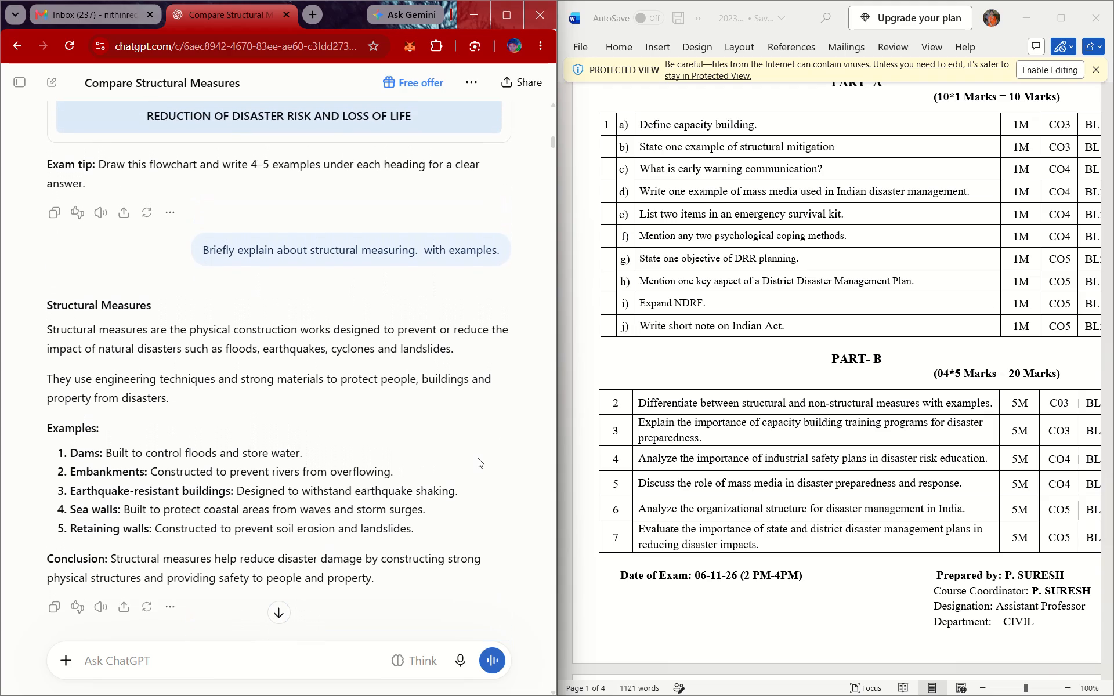
scroll(478, 458, up, 1)
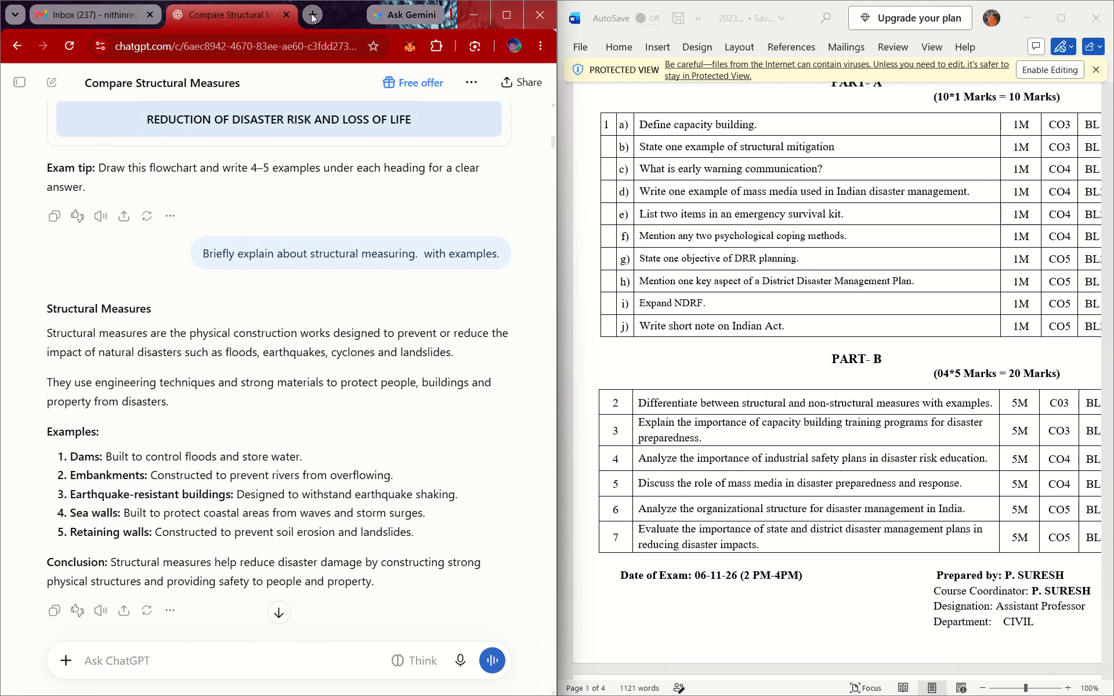
Open the college portal anvaya.mlritm.ac.in in a new browser tab.
click(311, 13)
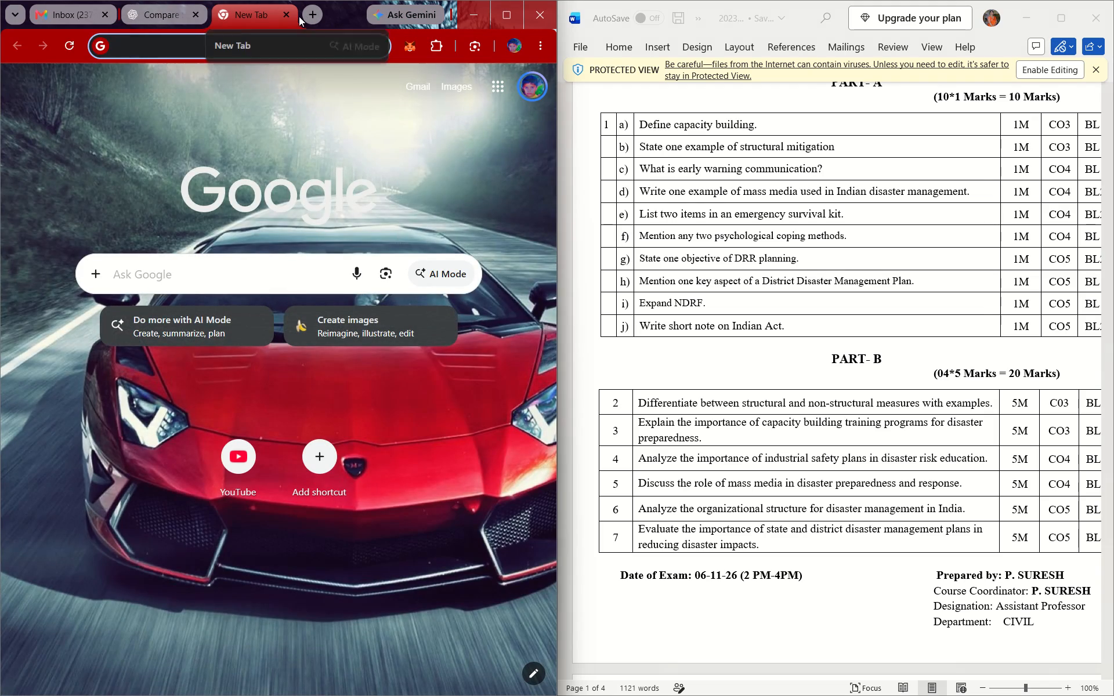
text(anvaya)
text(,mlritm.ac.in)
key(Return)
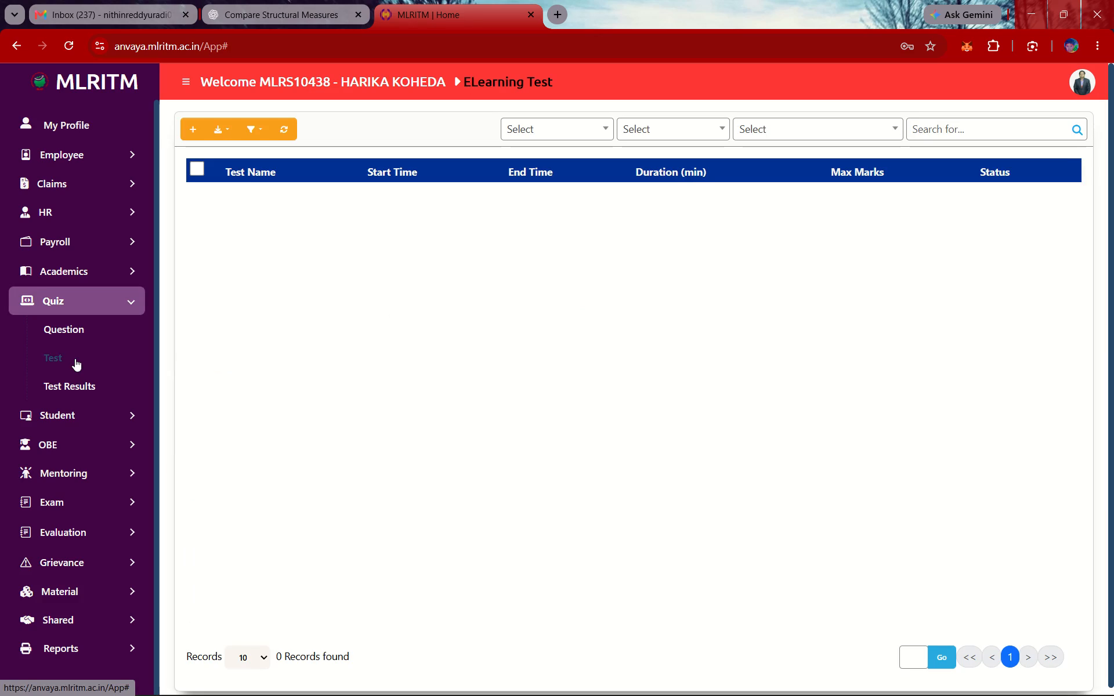
Filter the ELearning Test list by the year 2026-27.
click(572, 129)
click(549, 208)
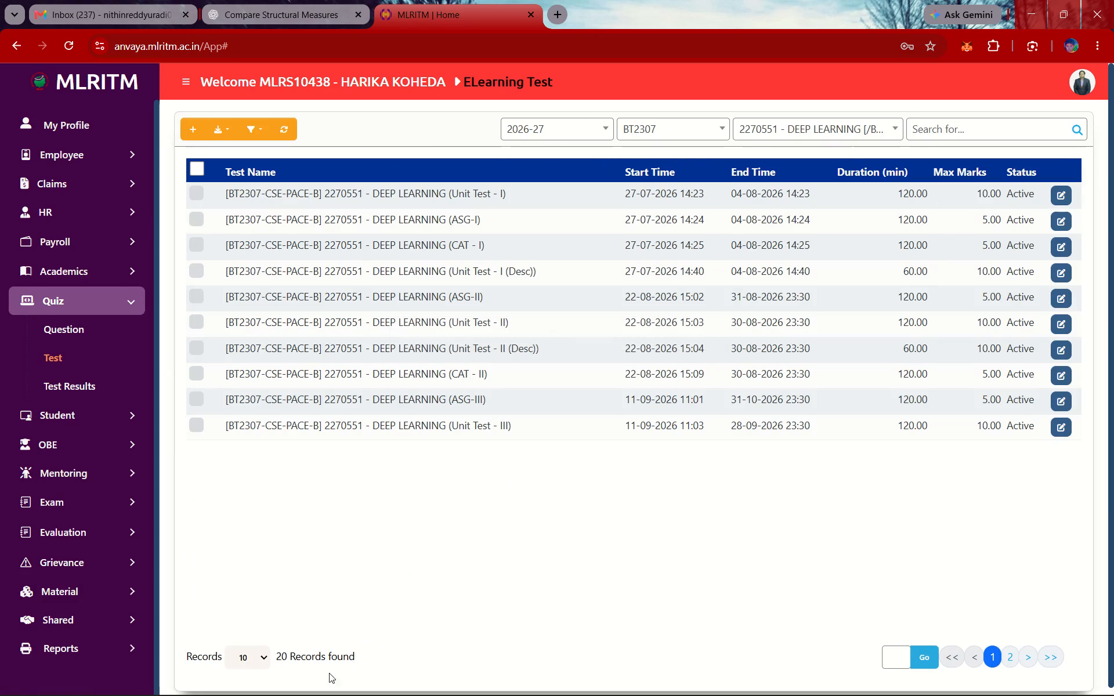
Set the test list to show 70 records per page.
click(238, 658)
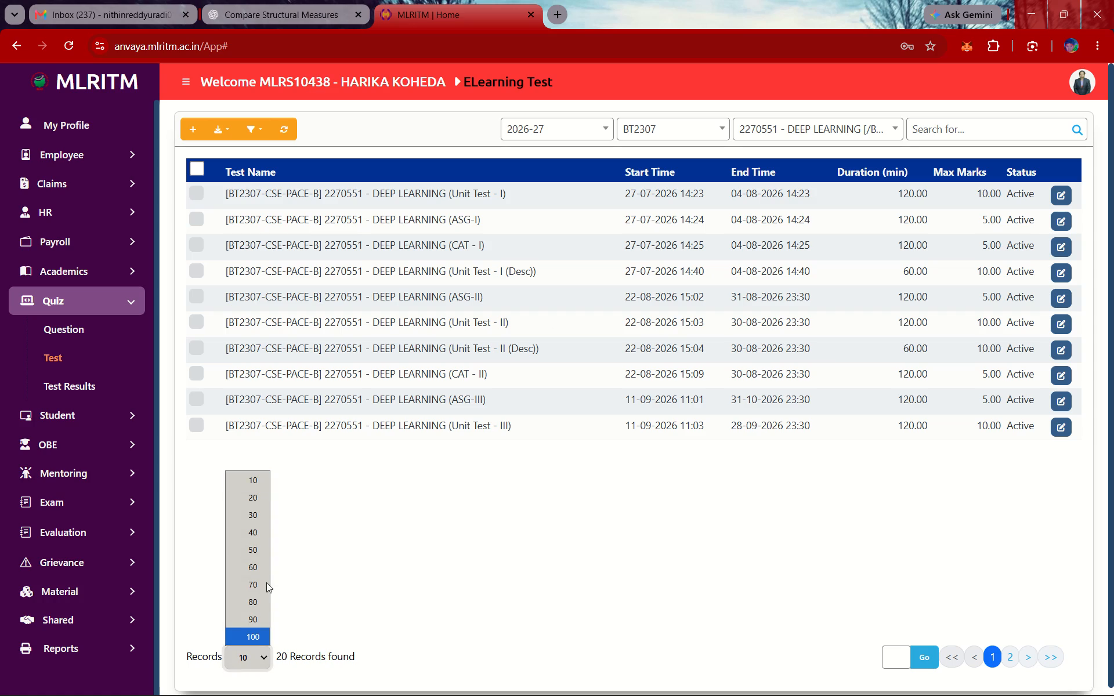
click(263, 577)
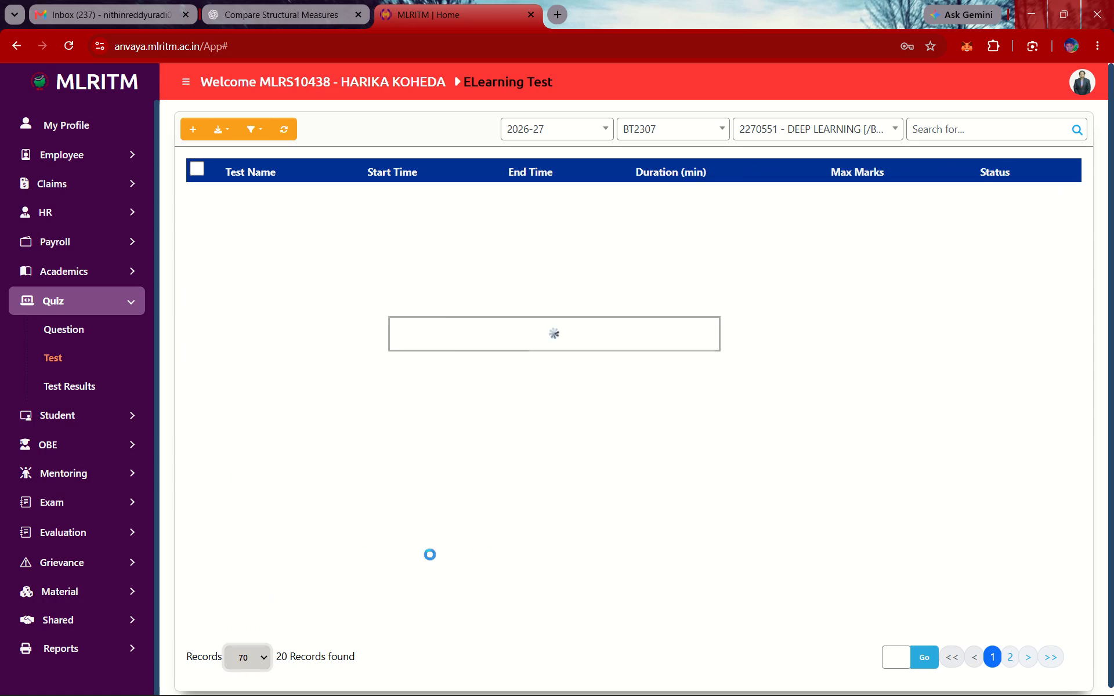
Open the Deep Learning ASG-III test for editing and set its end date and notification end date to 08-11-2026.
scroll(484, 553, down, 7)
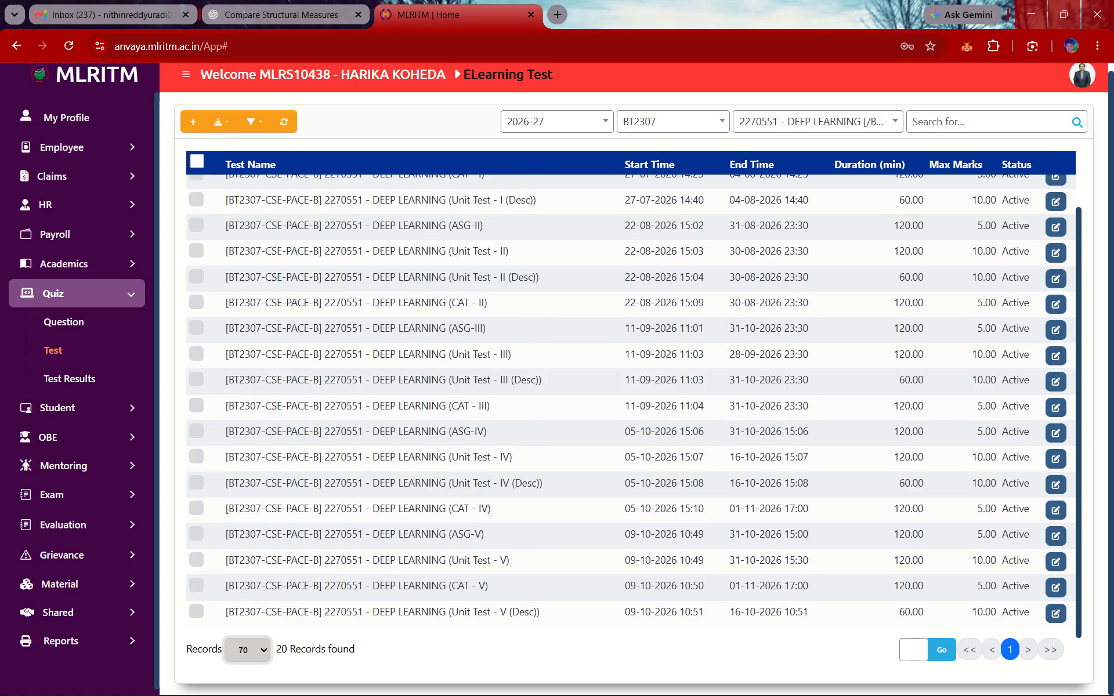
scroll(657, 449, down, 1)
scroll(720, 358, up, 1)
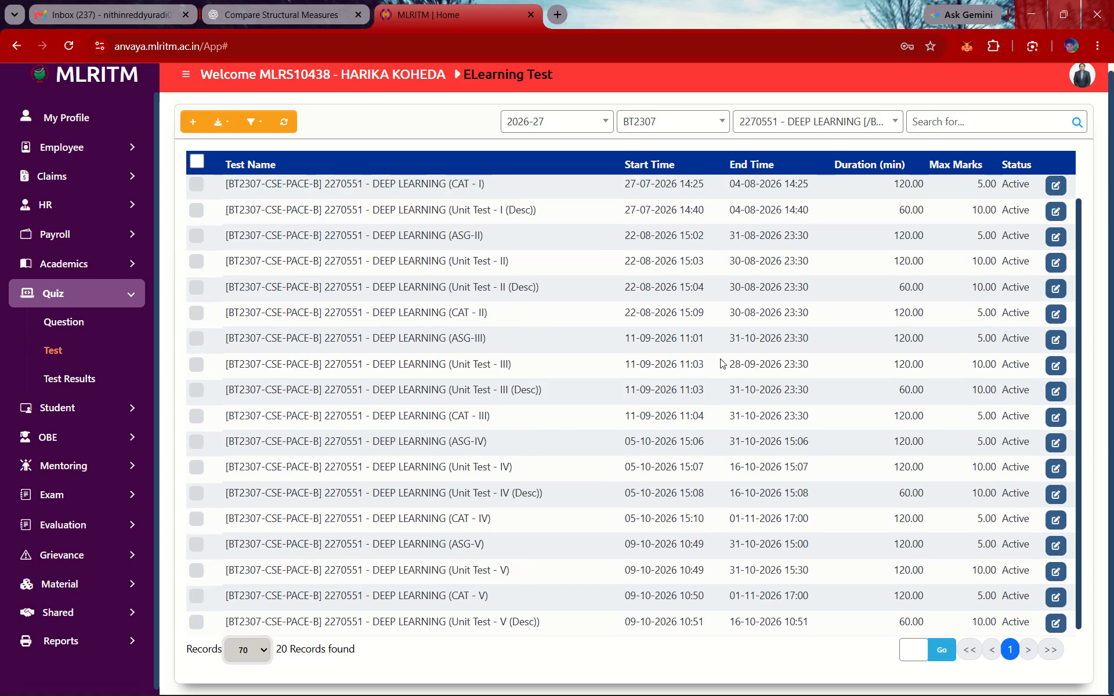
click(1059, 343)
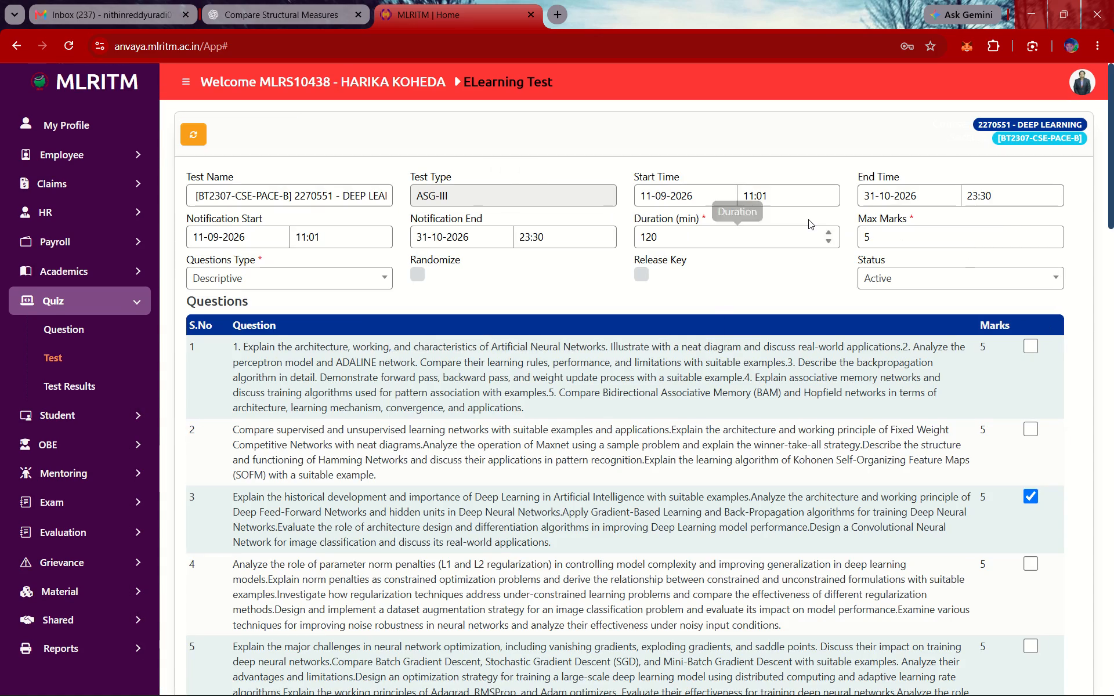
click(885, 203)
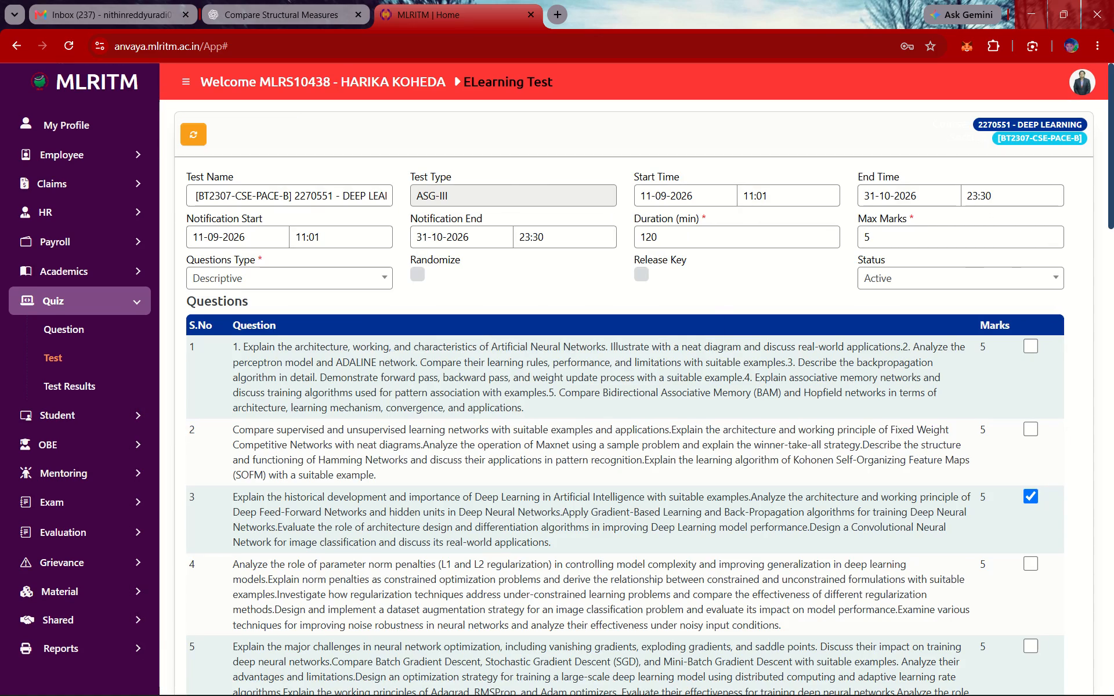
click(1066, 218)
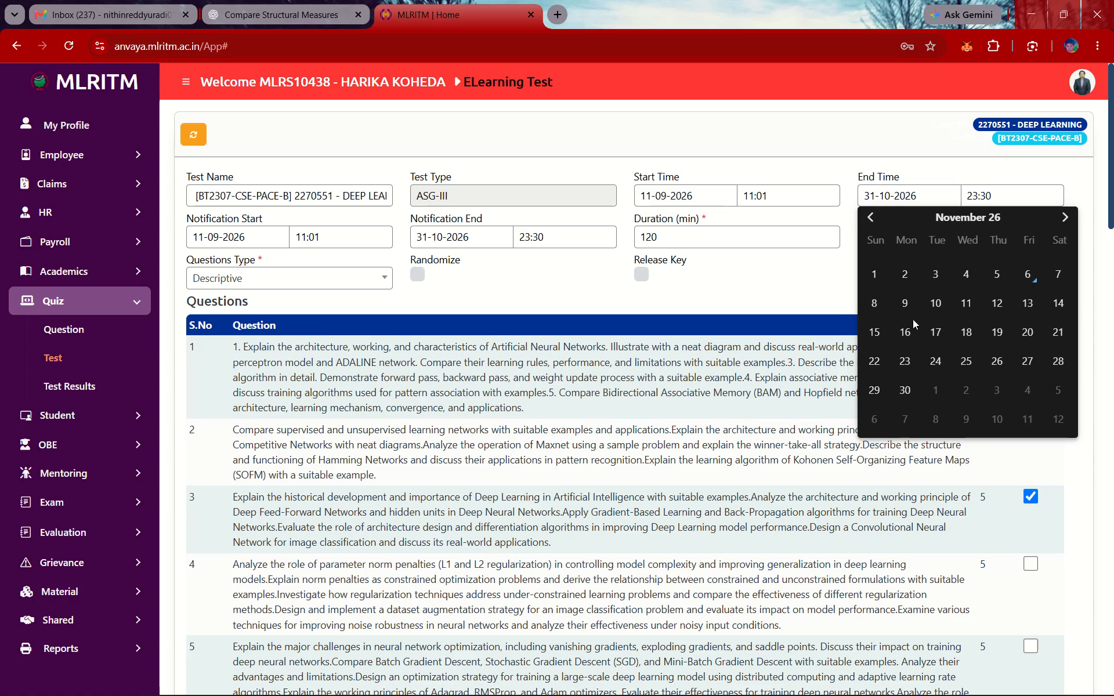
click(874, 306)
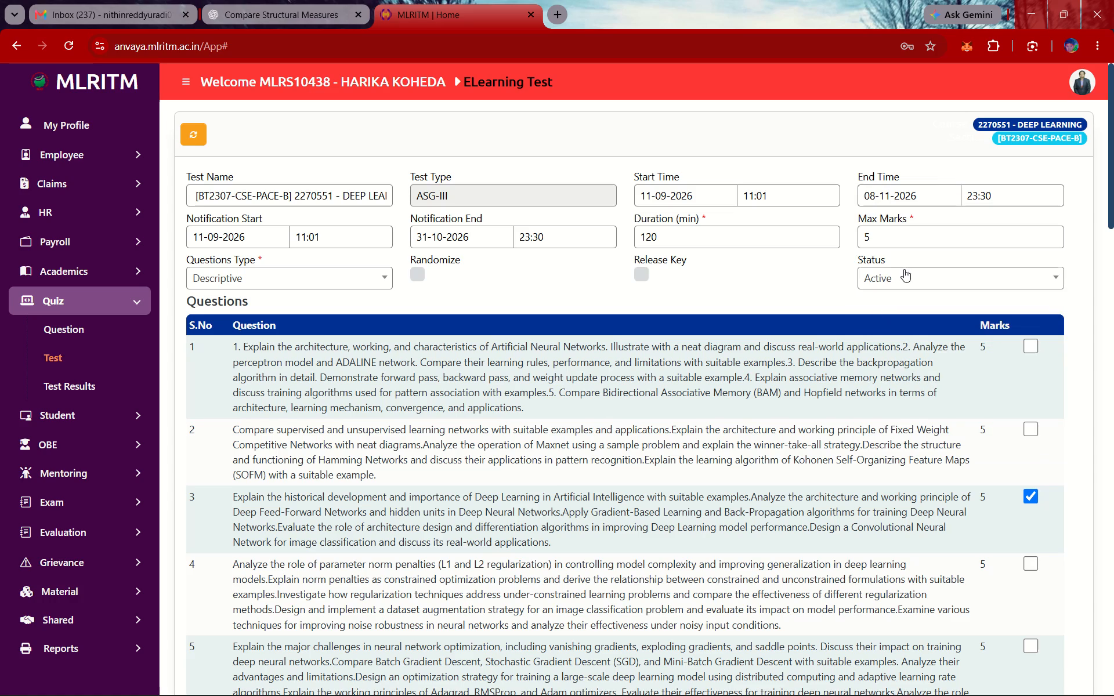
click(1017, 188)
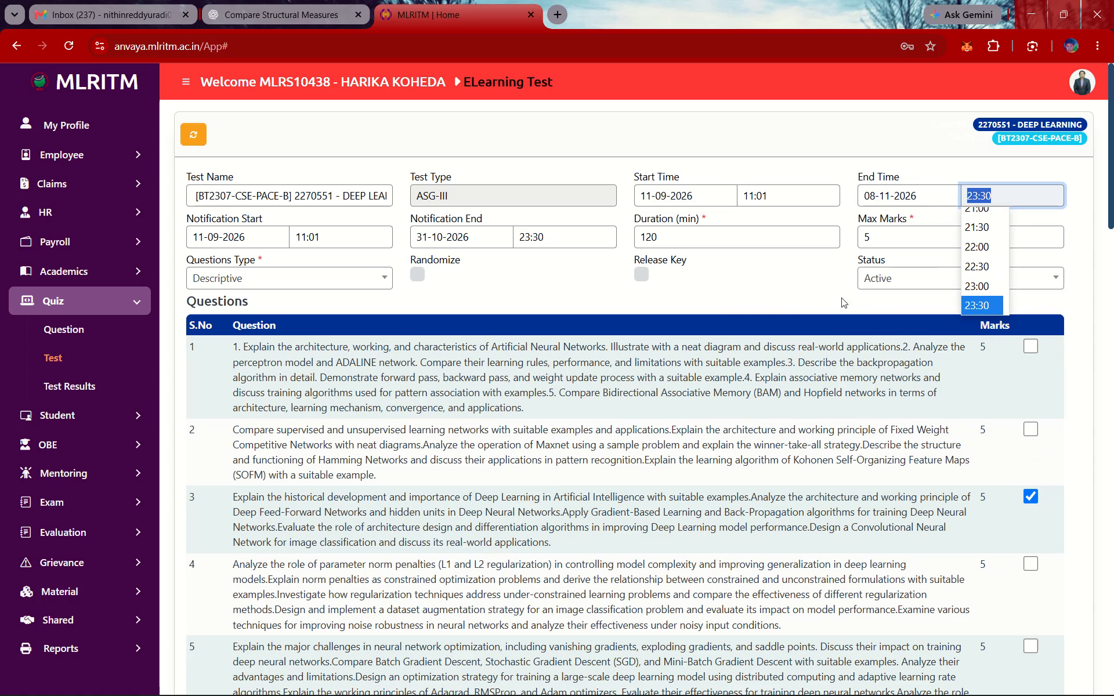
click(725, 303)
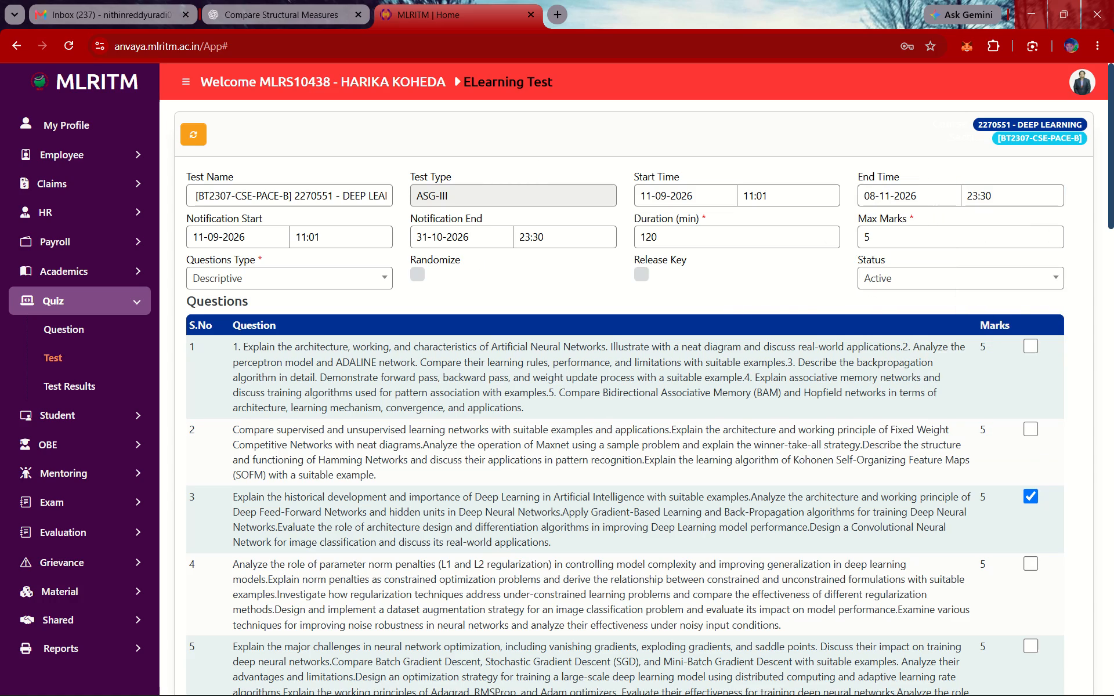
click(475, 237)
click(622, 256)
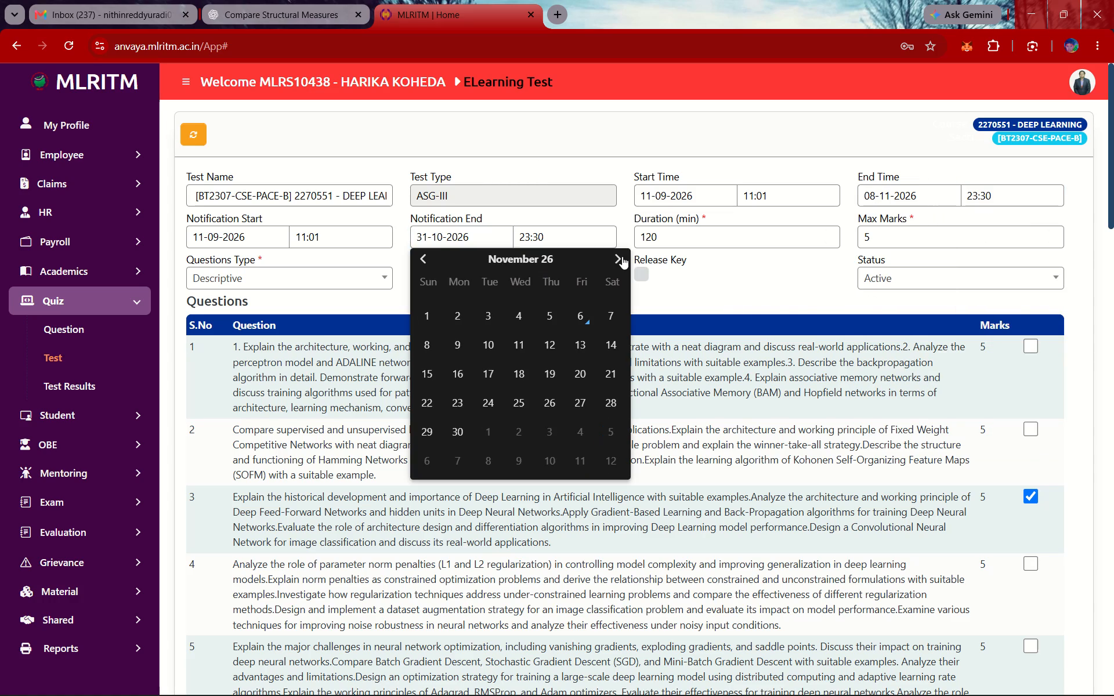
click(428, 349)
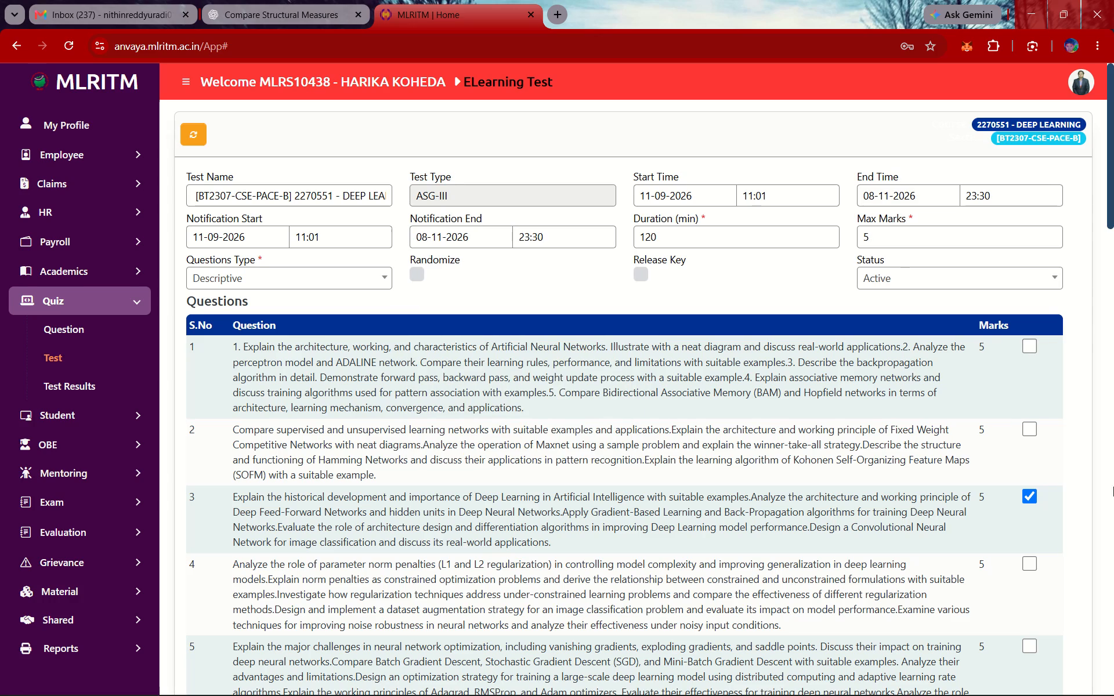
Check all students for the ASG-III test and save it.
scroll(1113, 494, down, 6)
scroll(1113, 494, up, 1)
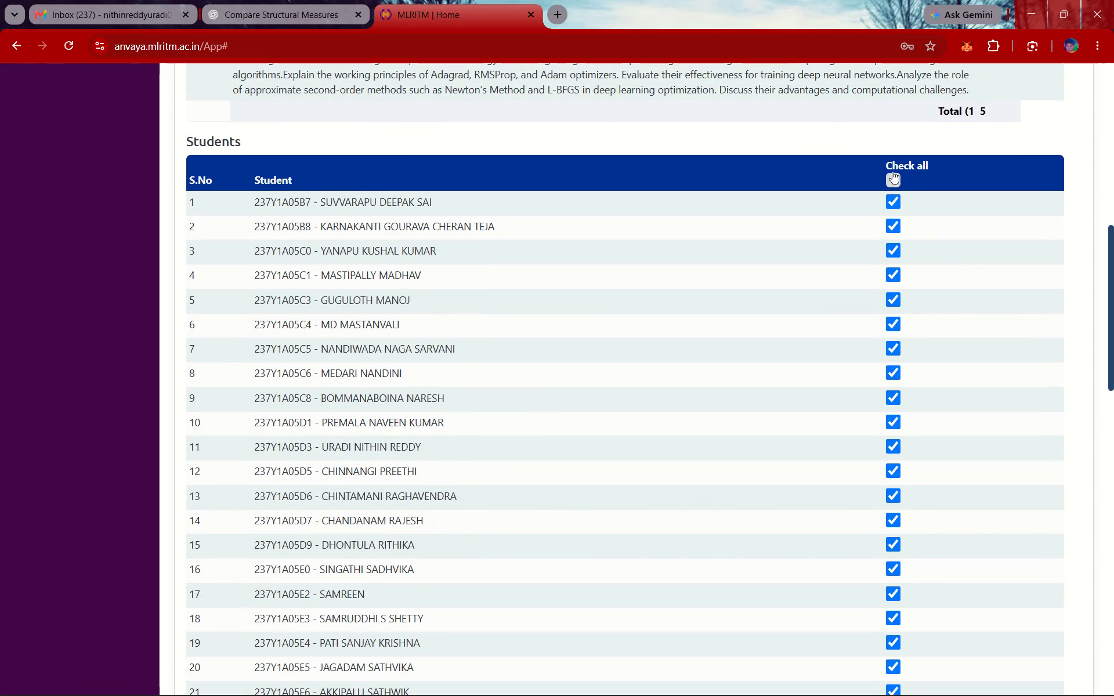
click(894, 183)
scroll(894, 183, down, 11)
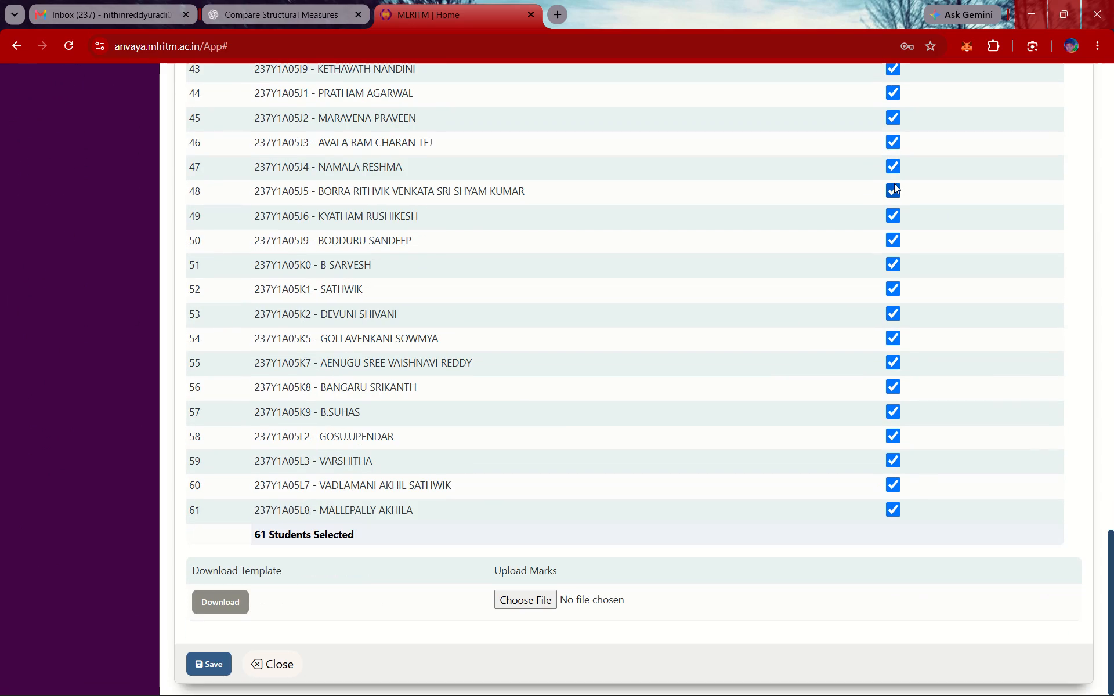
click(215, 653)
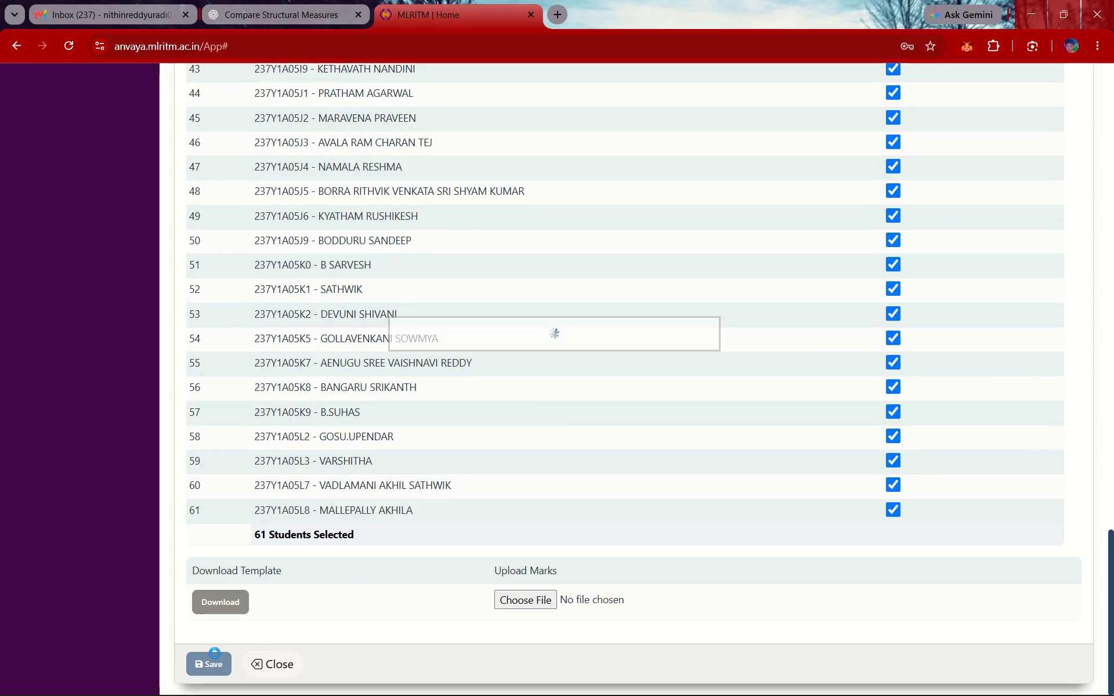
click(564, 440)
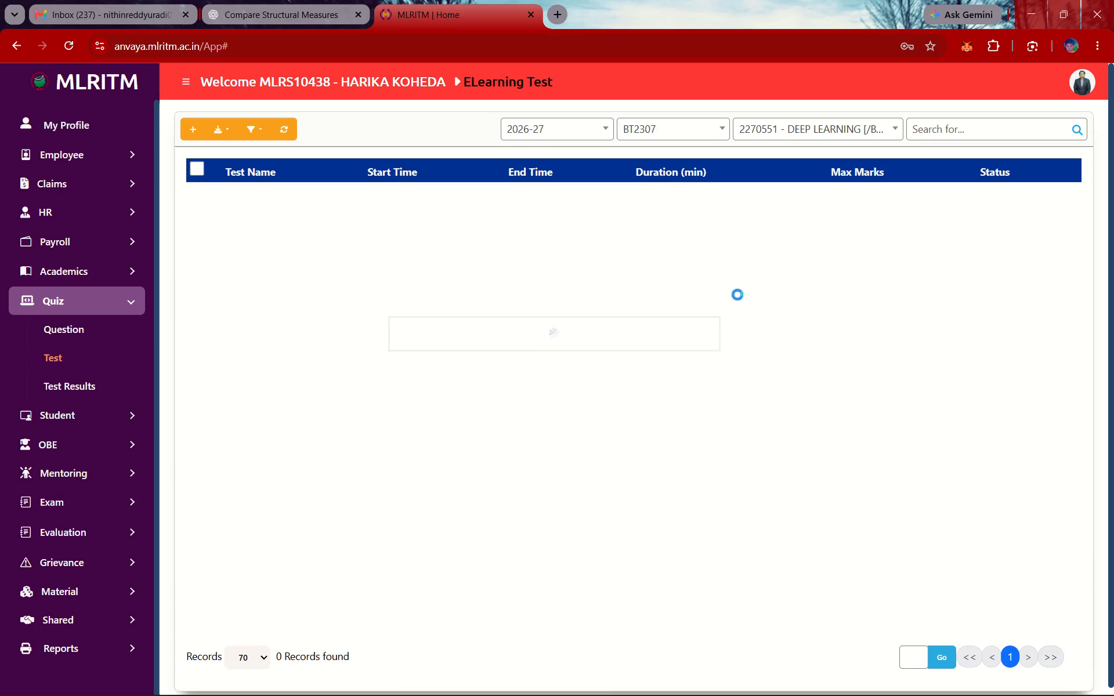
Open the Deep Learning Unit Test - III for editing and set its end date and notification end date to 08-11-2026.
scroll(742, 383, down, 1)
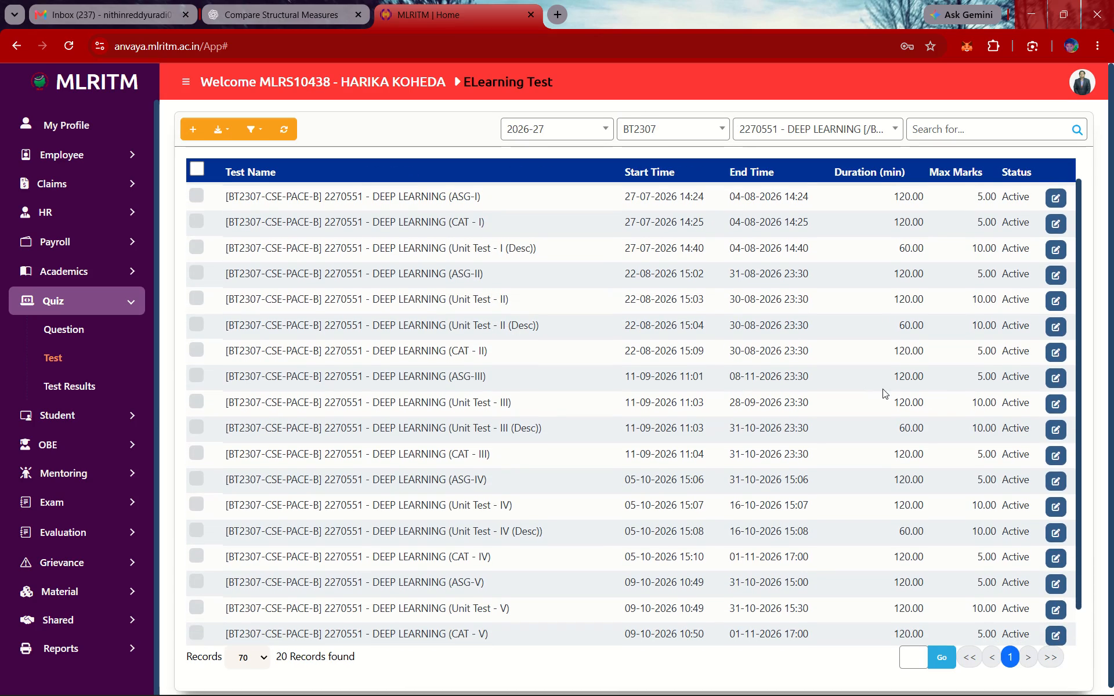
click(1052, 409)
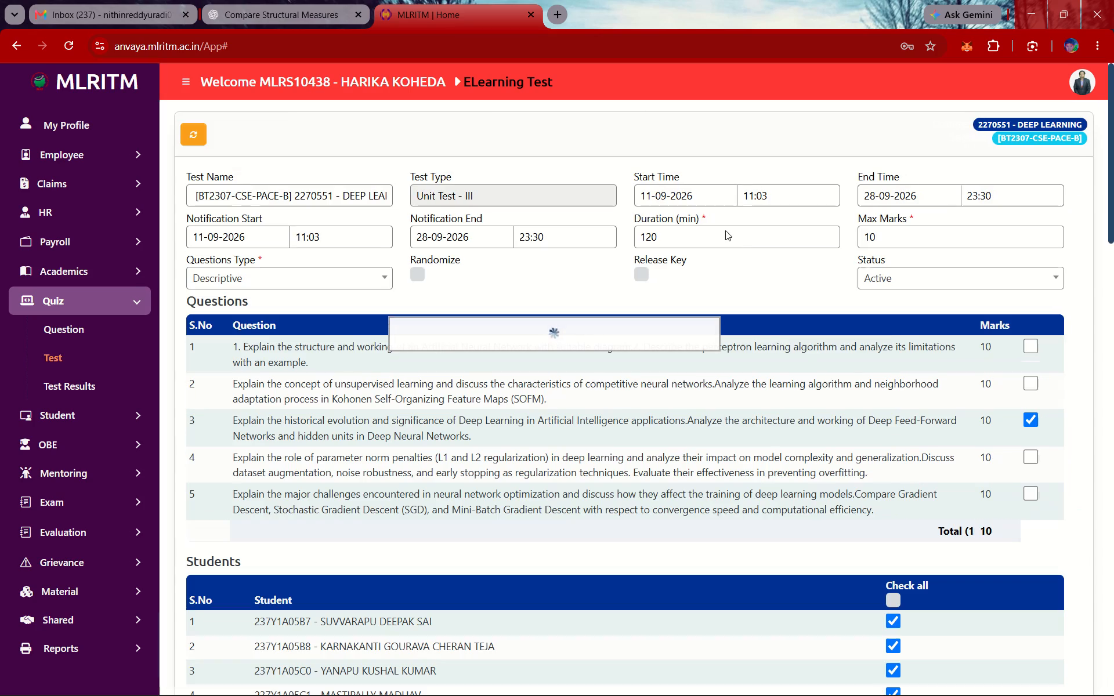
click(890, 199)
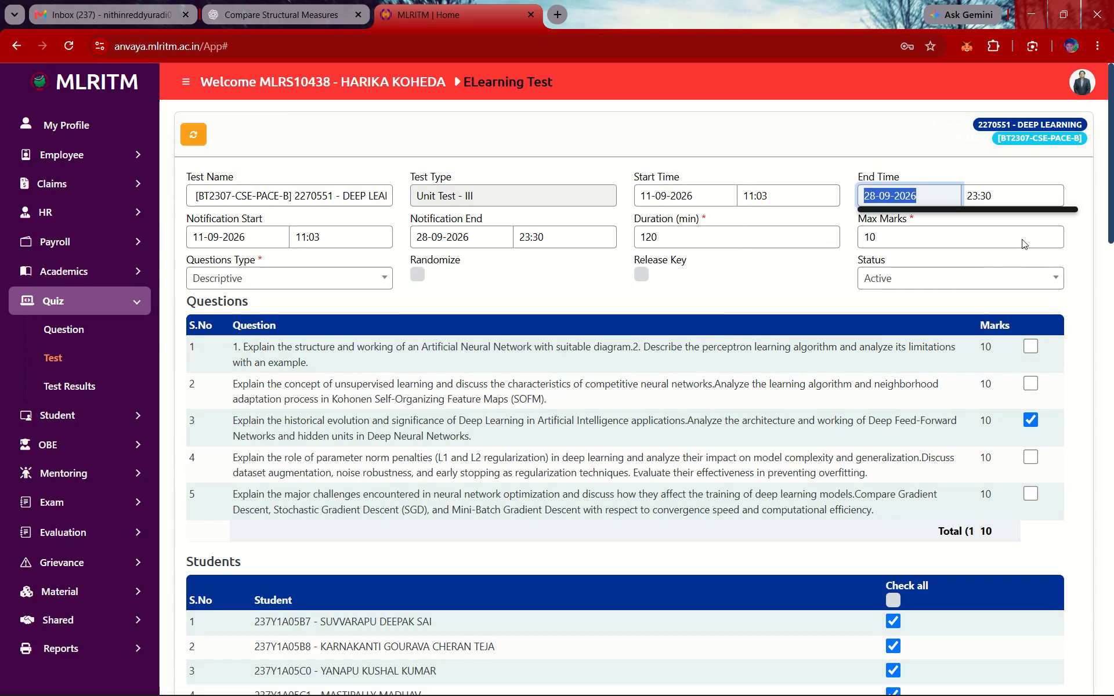
click(1062, 213)
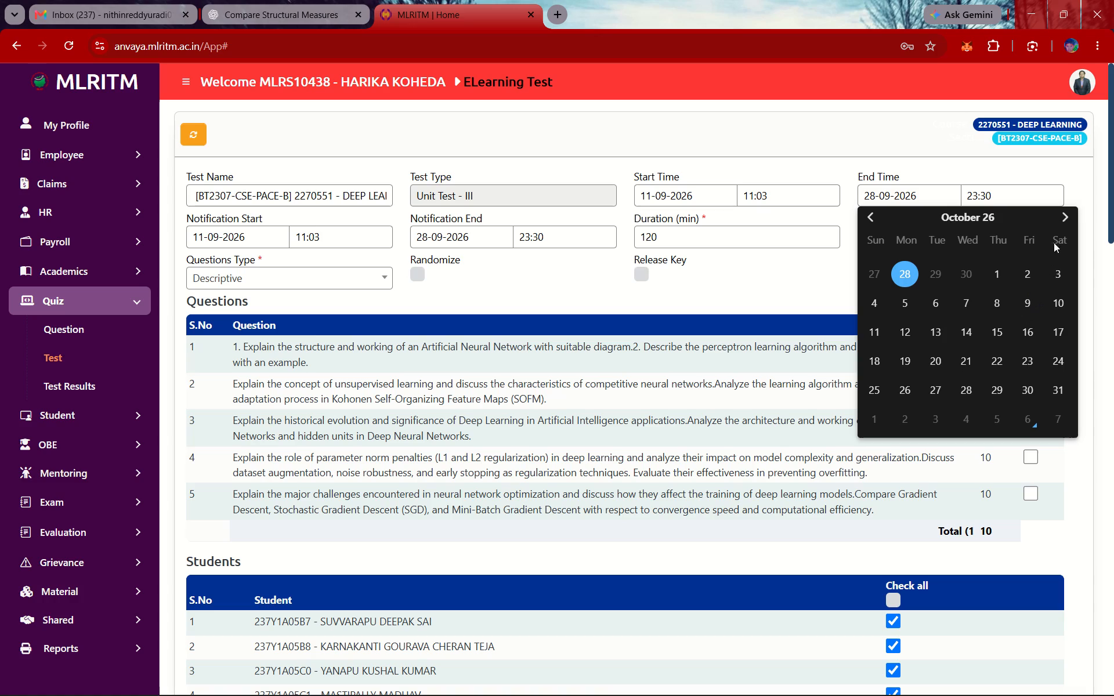
click(1072, 212)
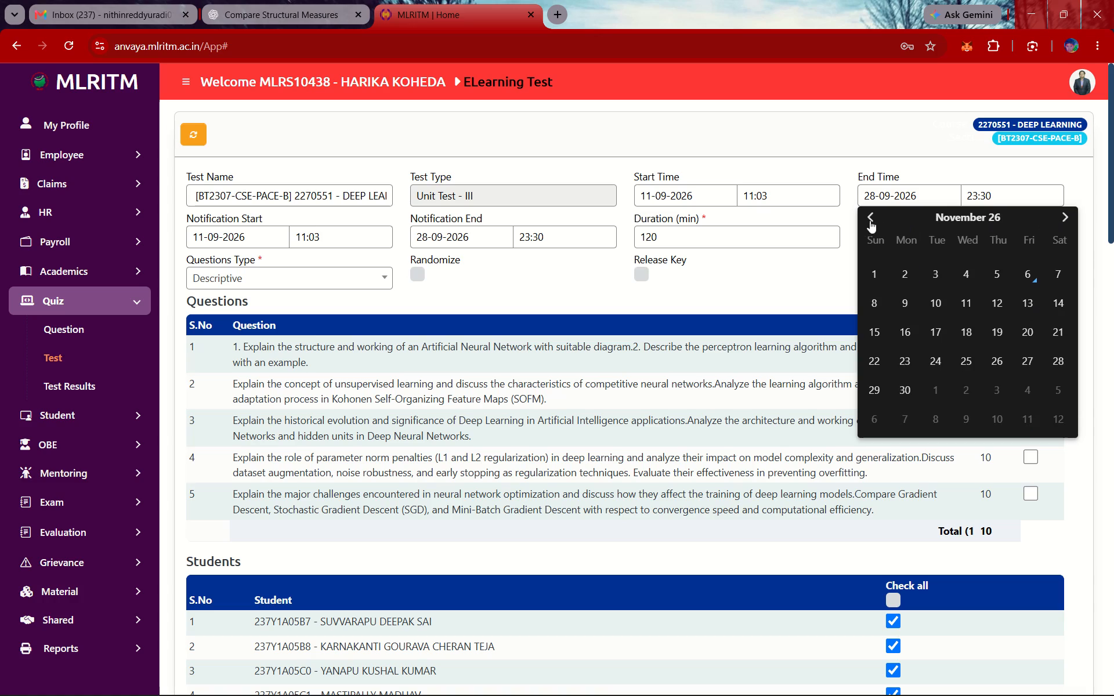
click(874, 304)
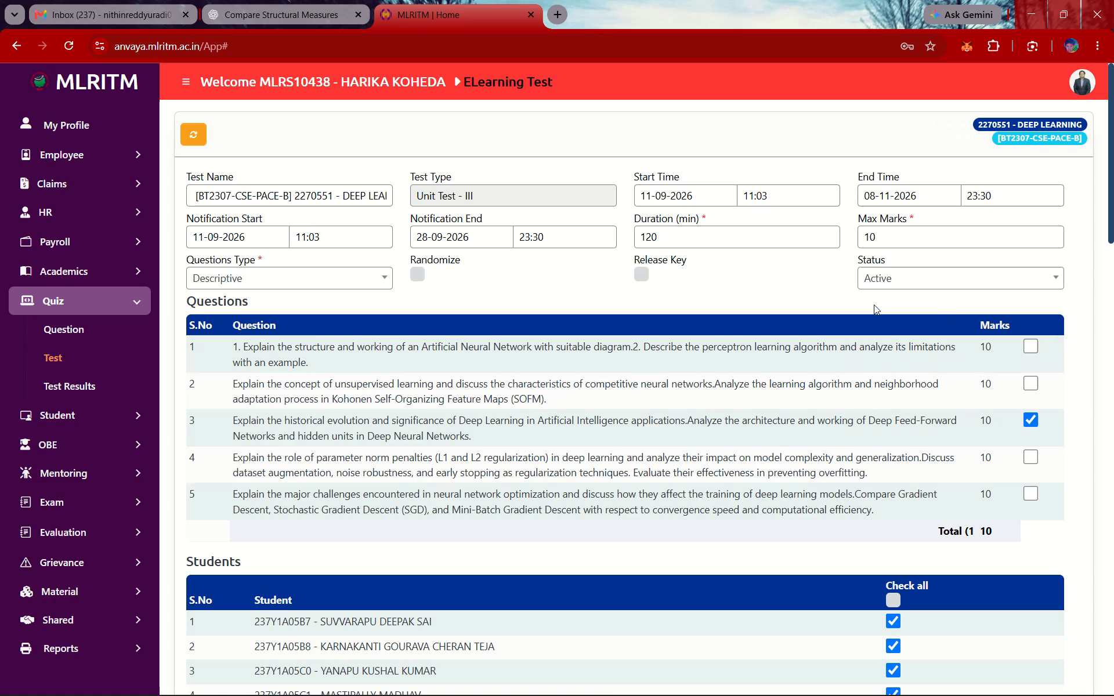
click(458, 237)
click(615, 254)
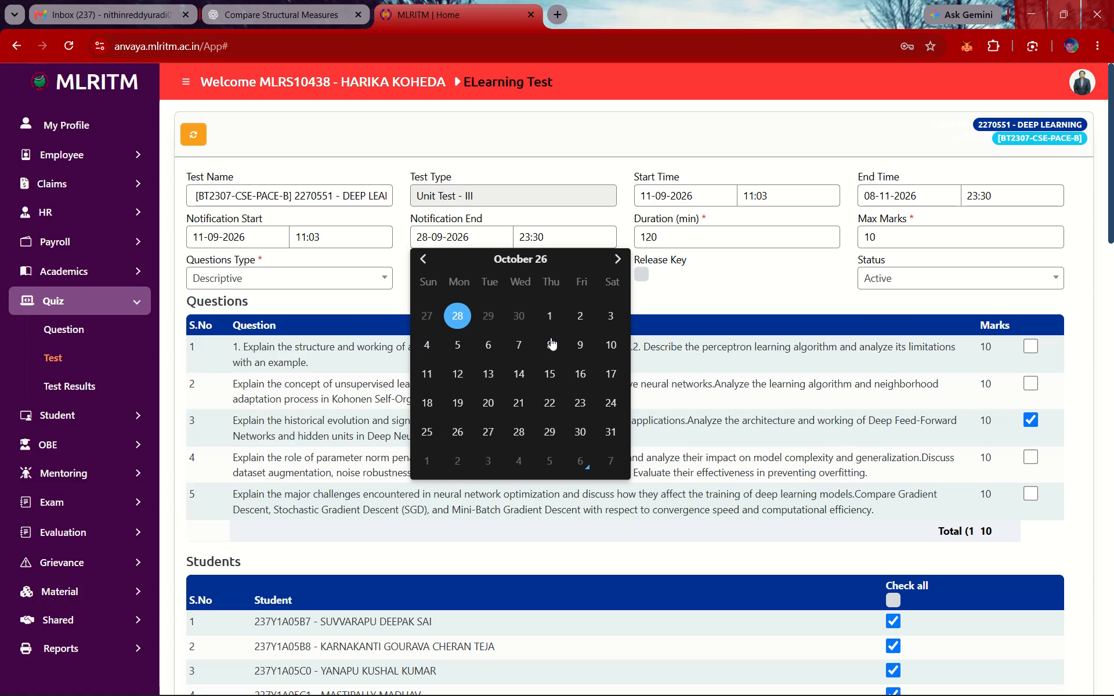
click(614, 258)
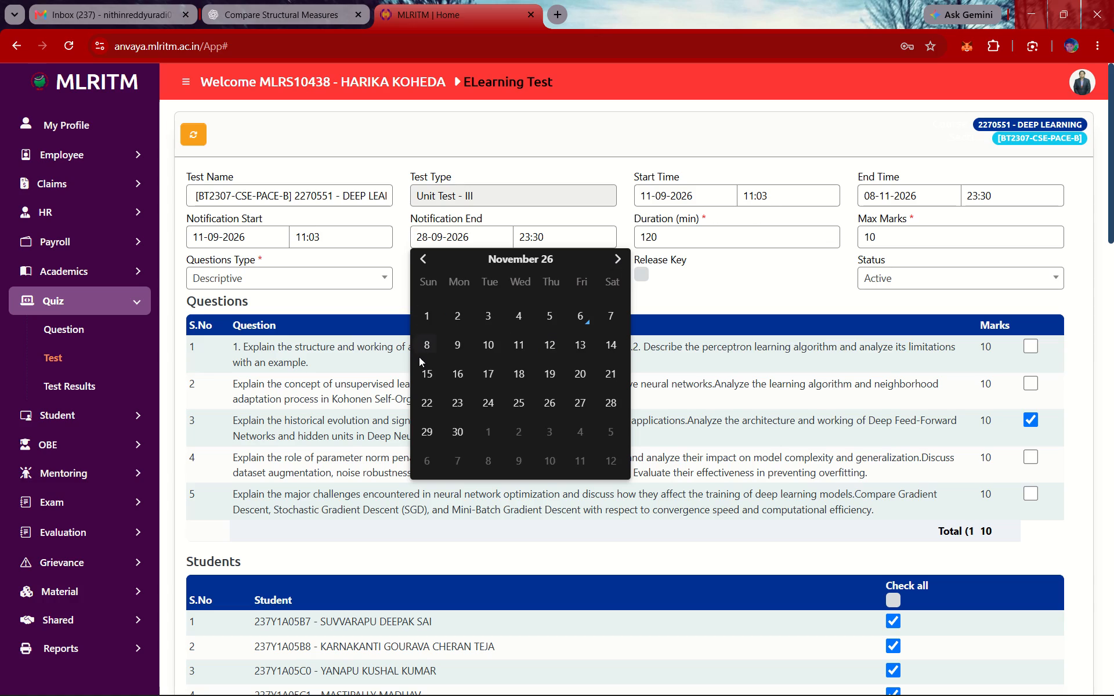
click(423, 351)
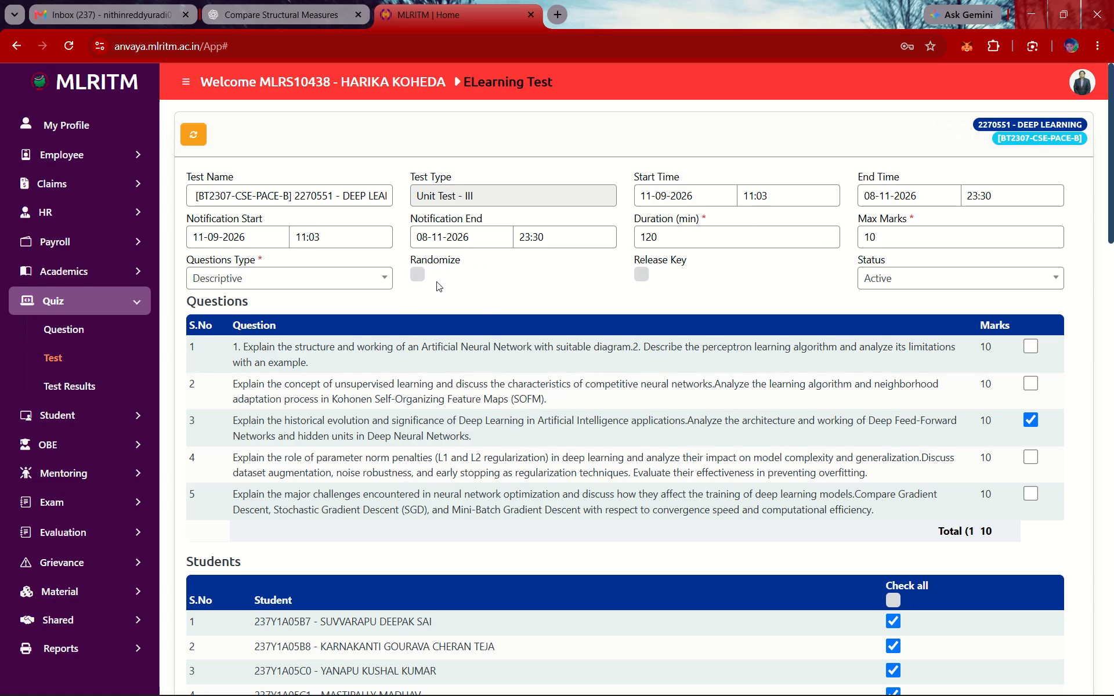
Check all students for Unit Test - III and save the test.
scroll(436, 281, down, 4)
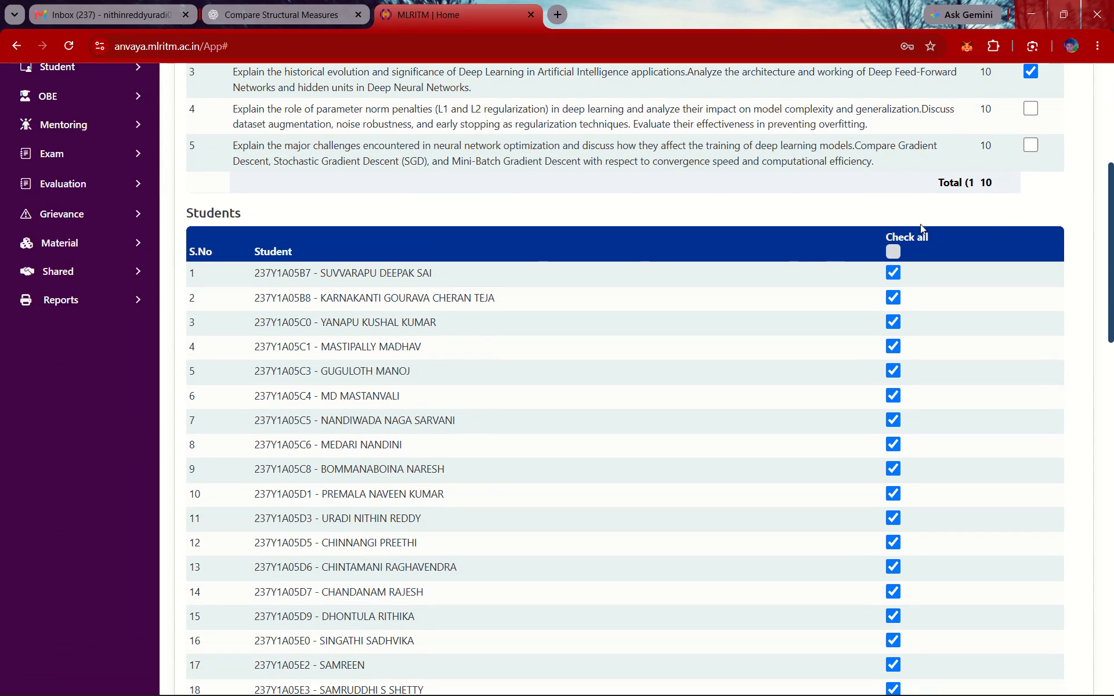
click(900, 250)
scroll(900, 250, down, 9)
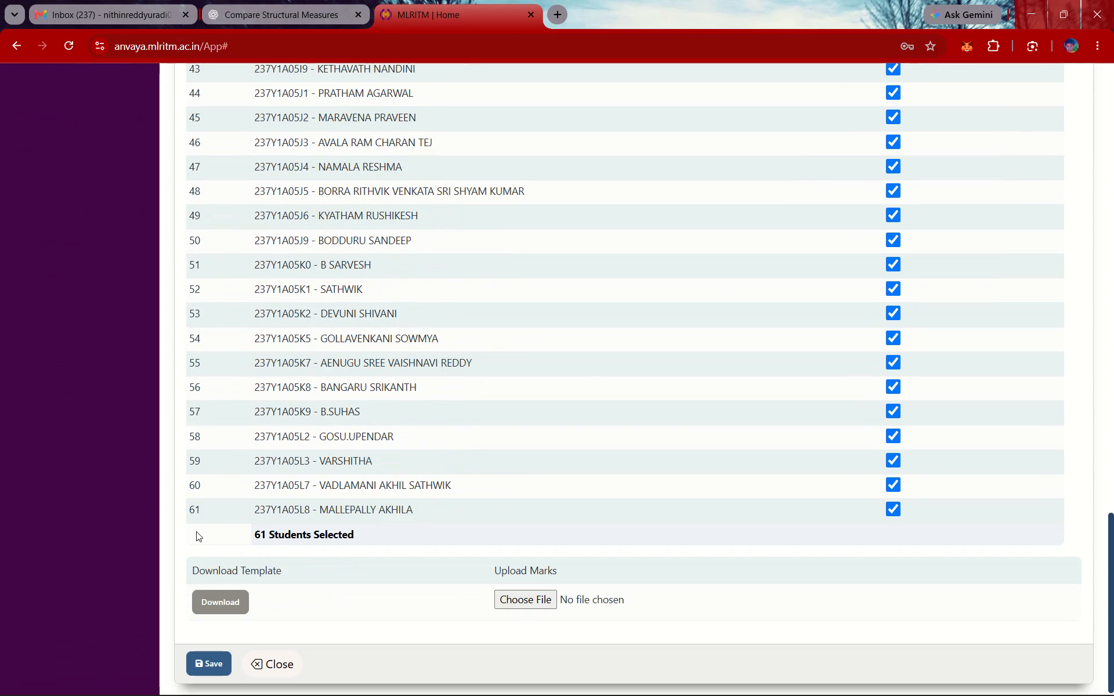
click(204, 662)
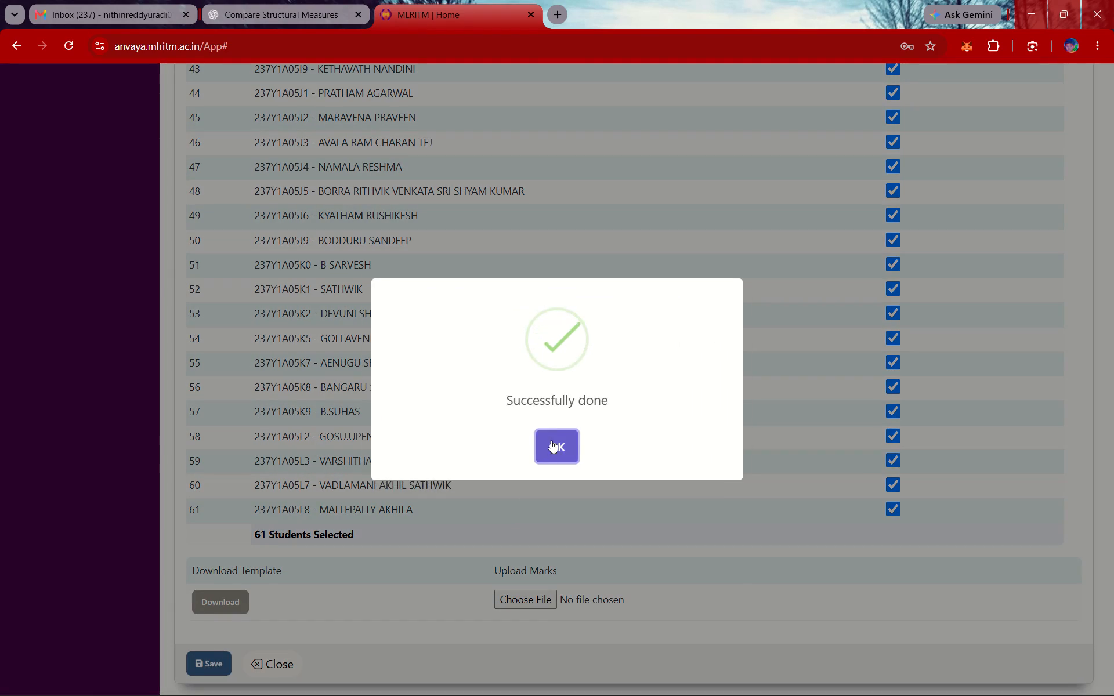
click(551, 440)
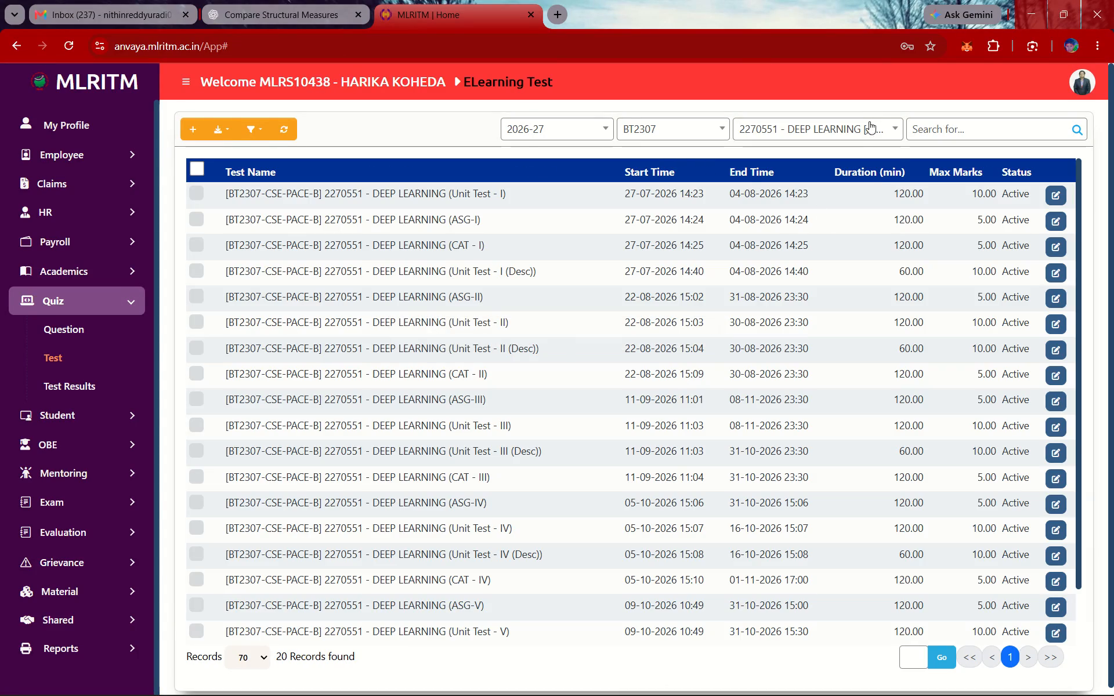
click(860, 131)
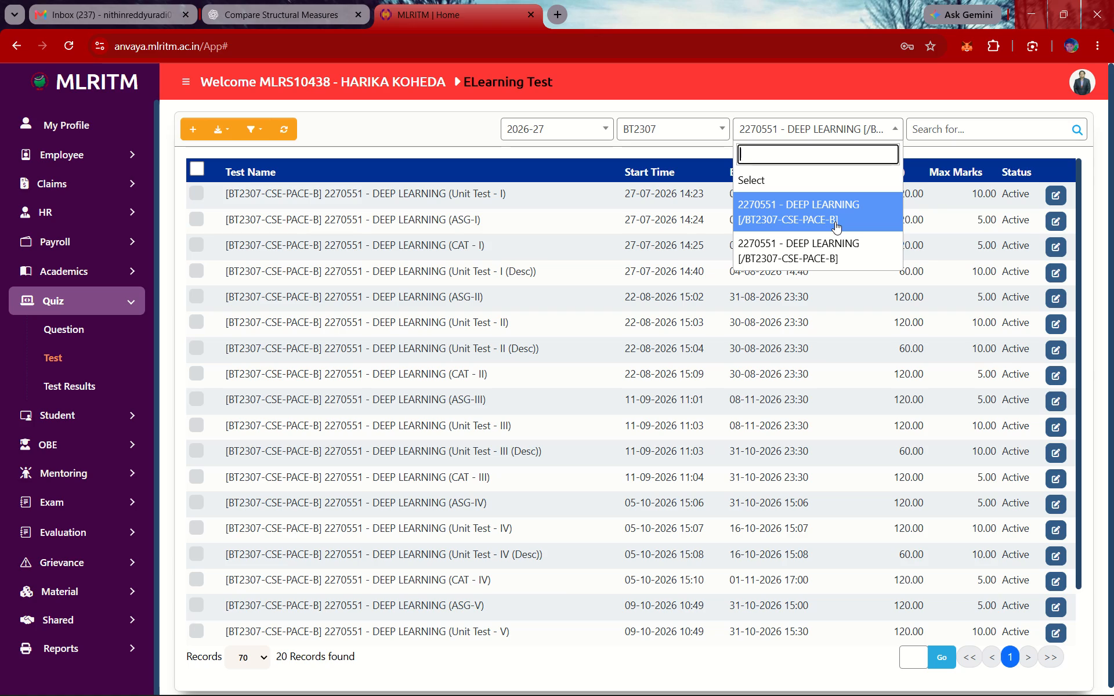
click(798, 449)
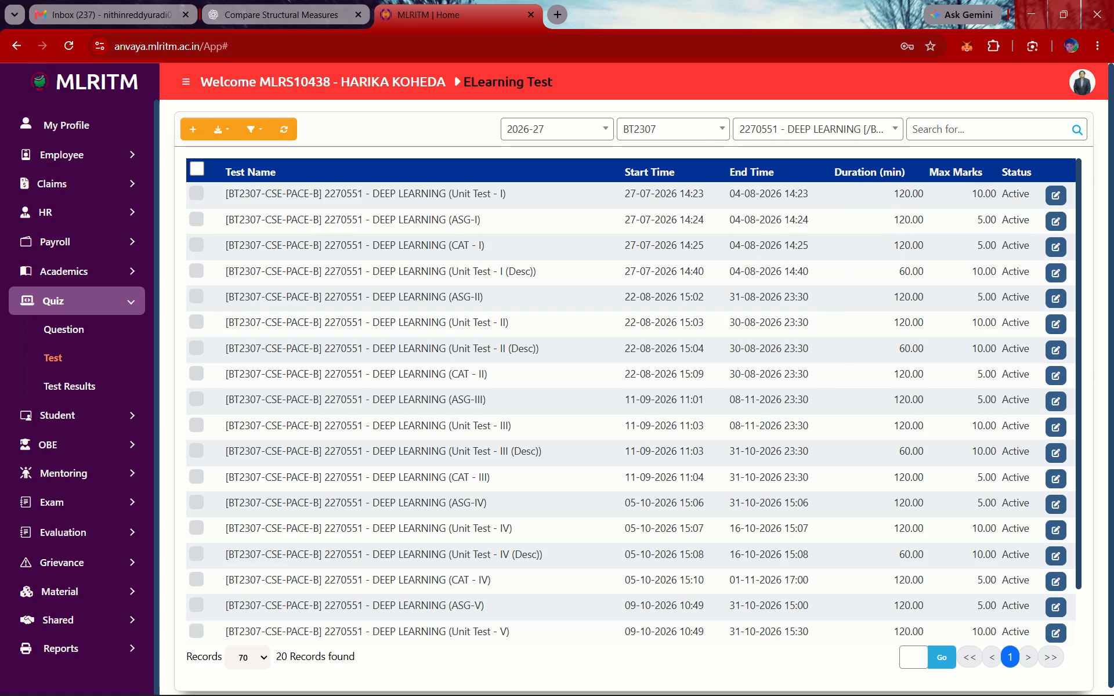
Open the Deep Learning Unit Test - III (Desc) for editing and set its end date and notification start date to 08-11-2026.
click(1055, 450)
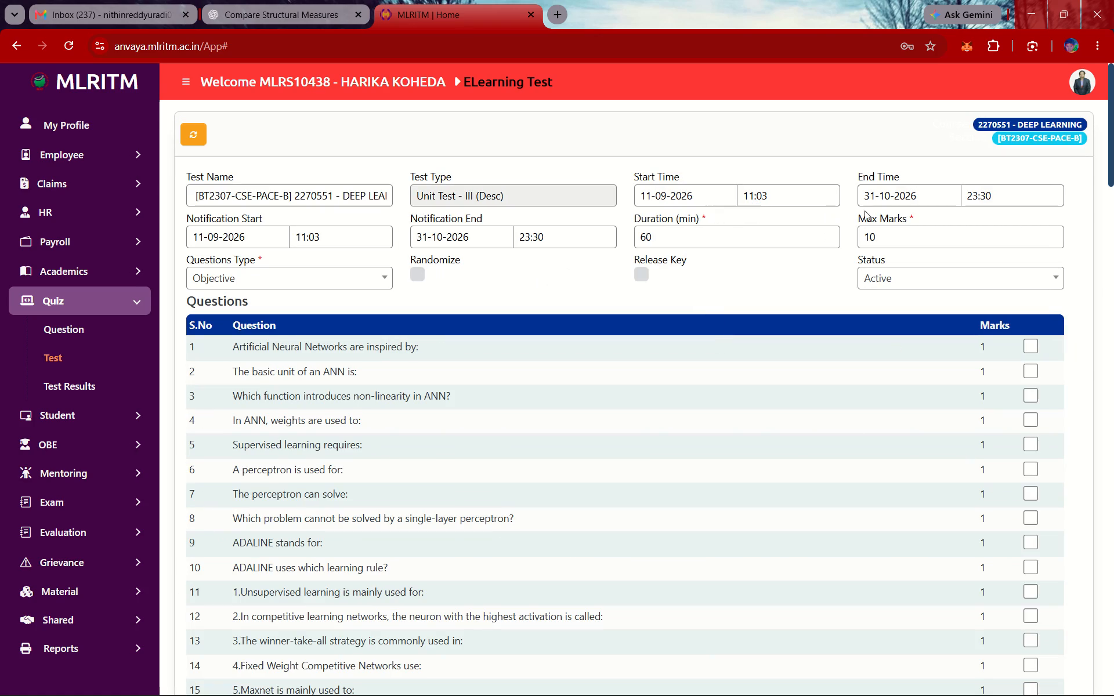
click(927, 177)
click(920, 188)
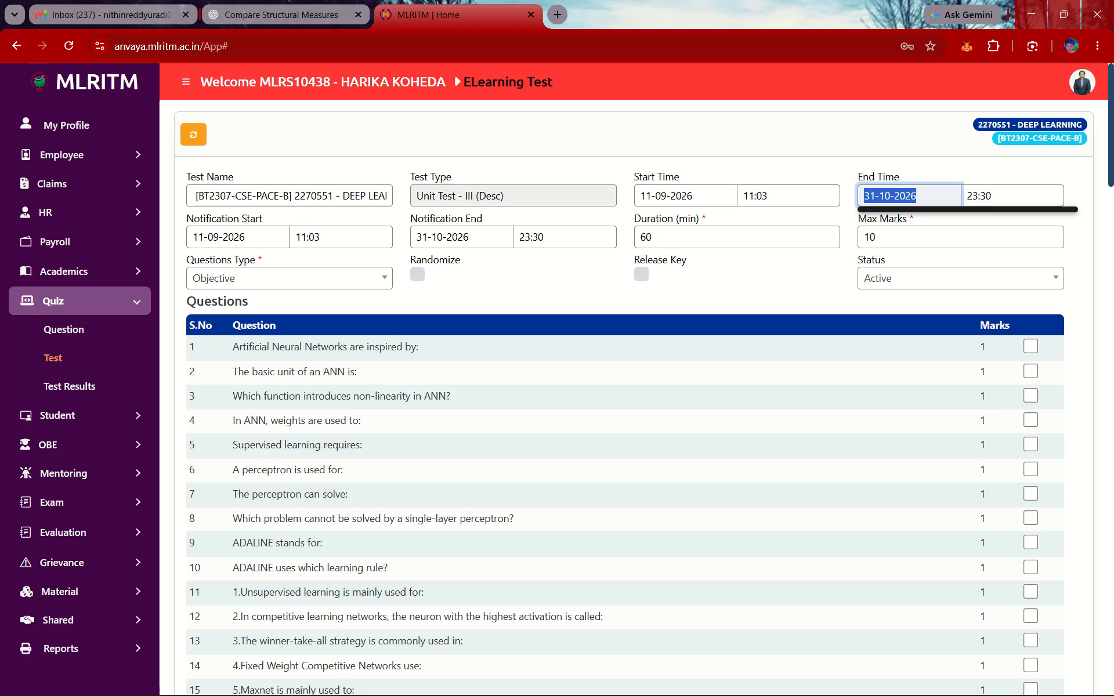
click(1068, 222)
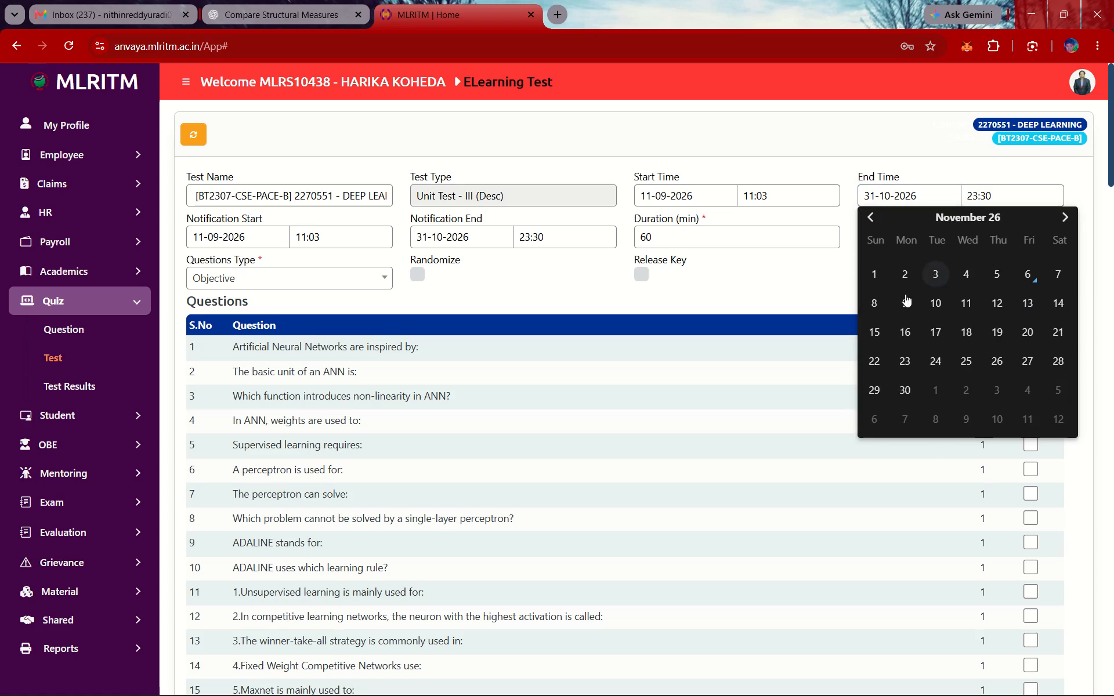
click(878, 306)
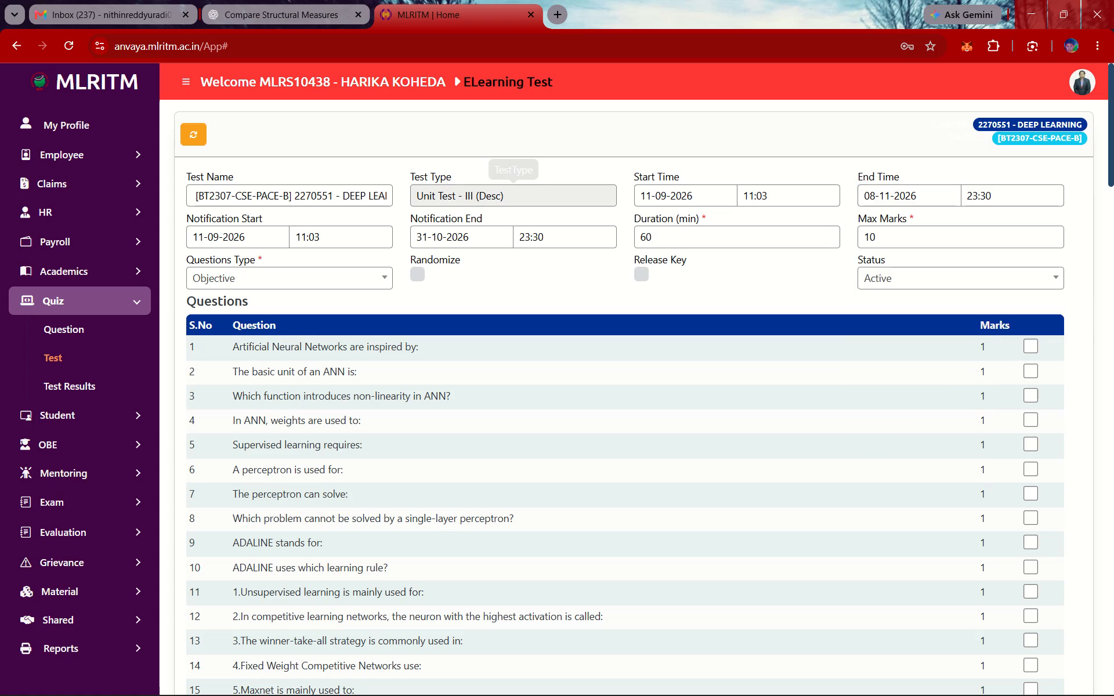
click(251, 241)
double_click(393, 256)
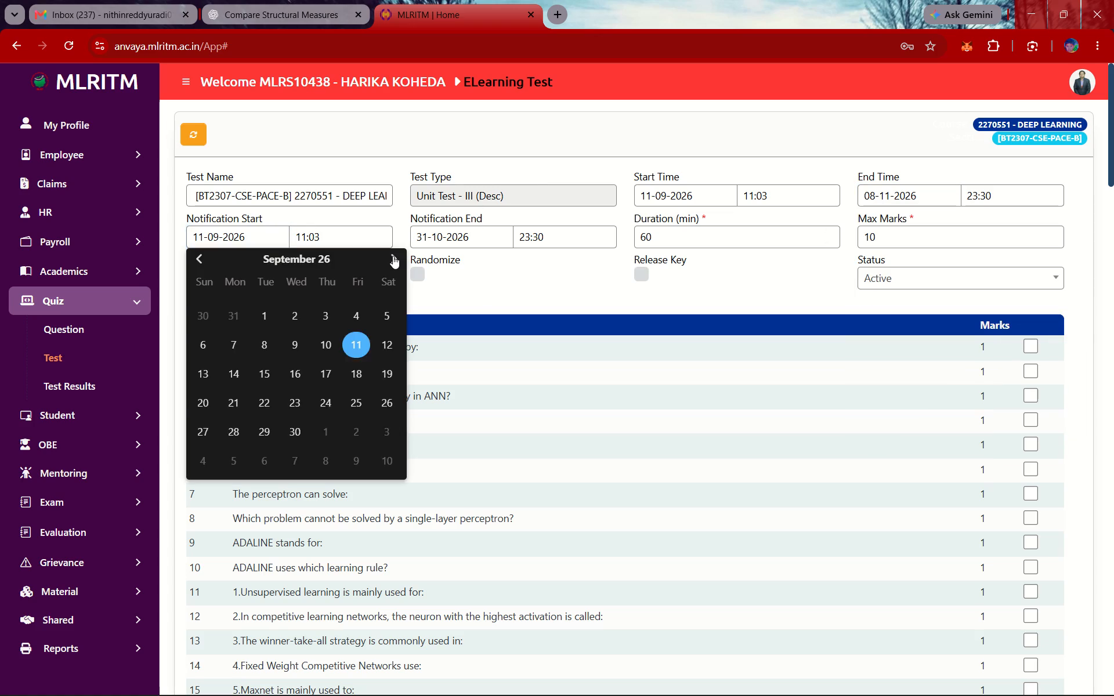
click(206, 347)
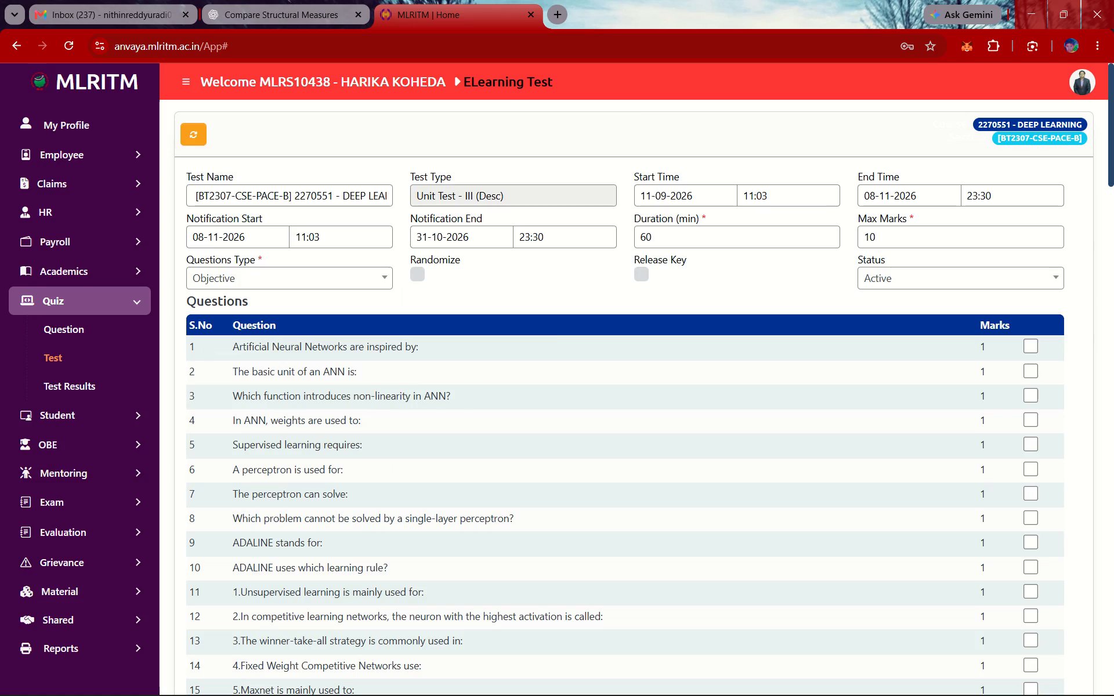
Check all students for Unit Test - III (Desc) and save the test.
scroll(495, 387, down, 10)
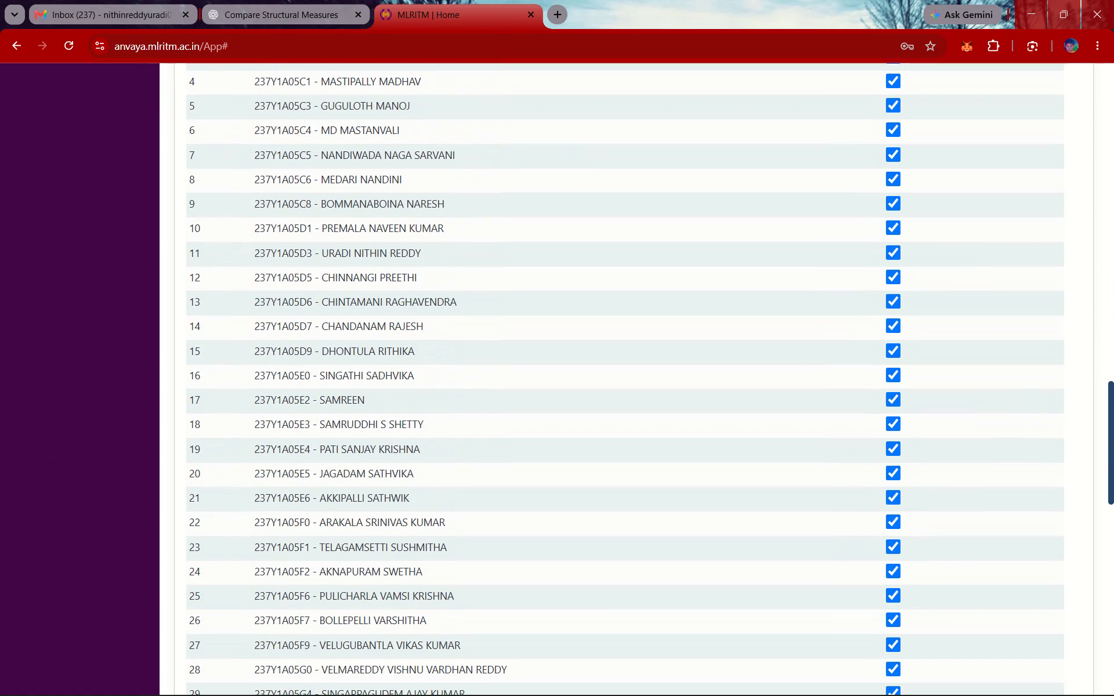
scroll(495, 387, up, 2)
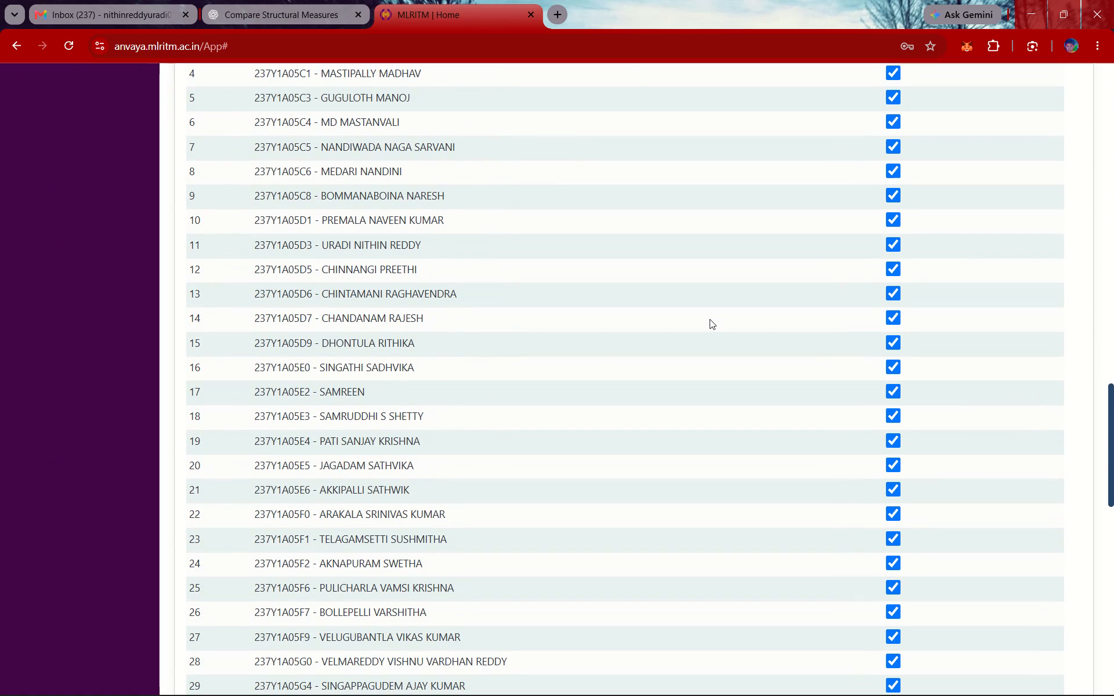
scroll(791, 280, up, 2)
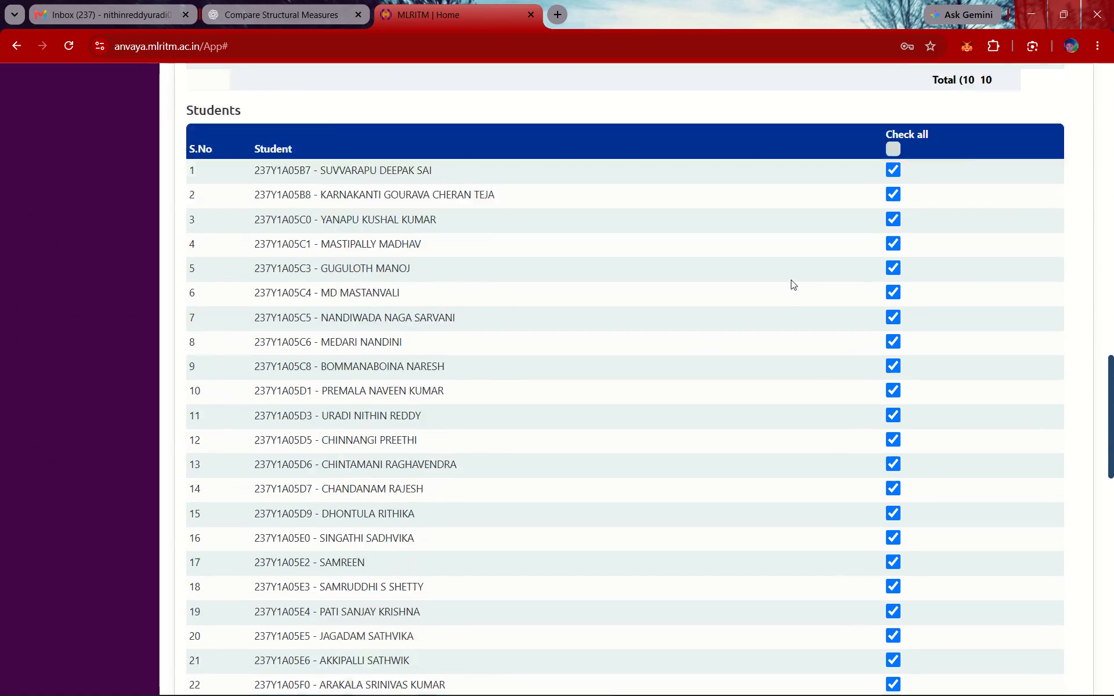
scroll(791, 280, up, 1)
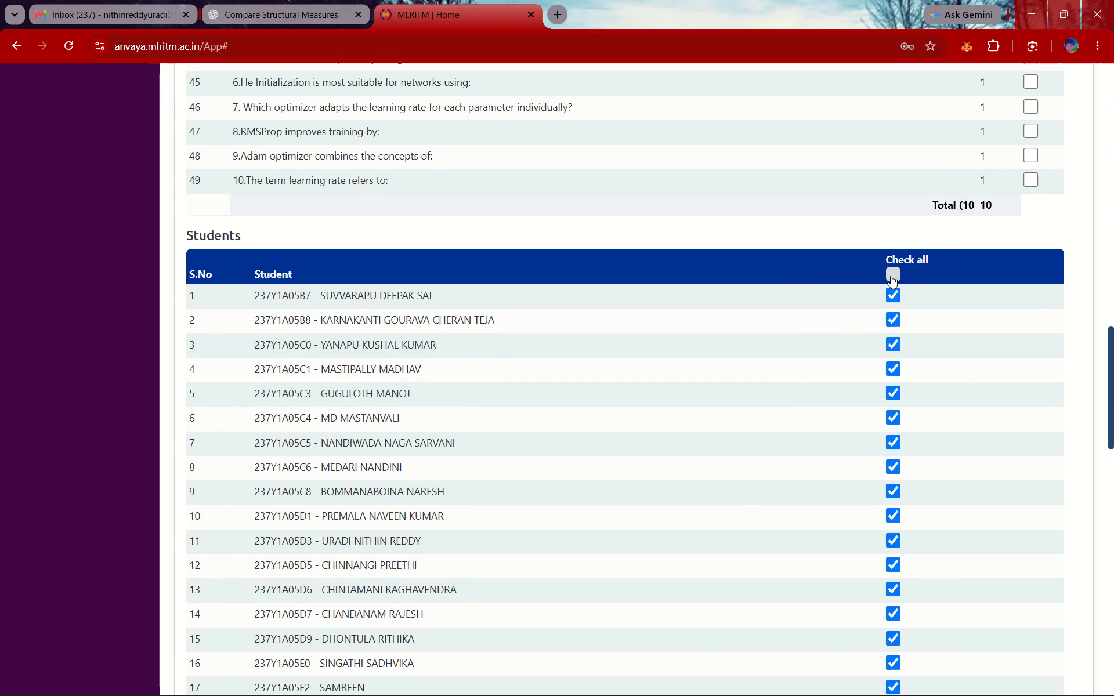
click(891, 275)
scroll(736, 468, down, 10)
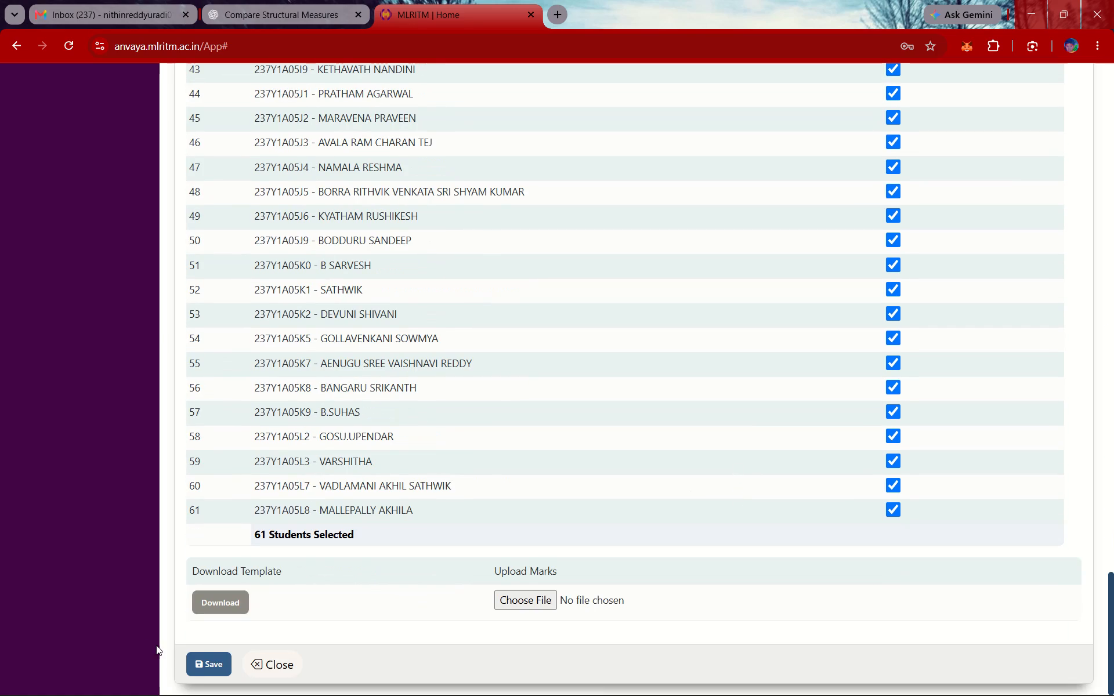
click(192, 662)
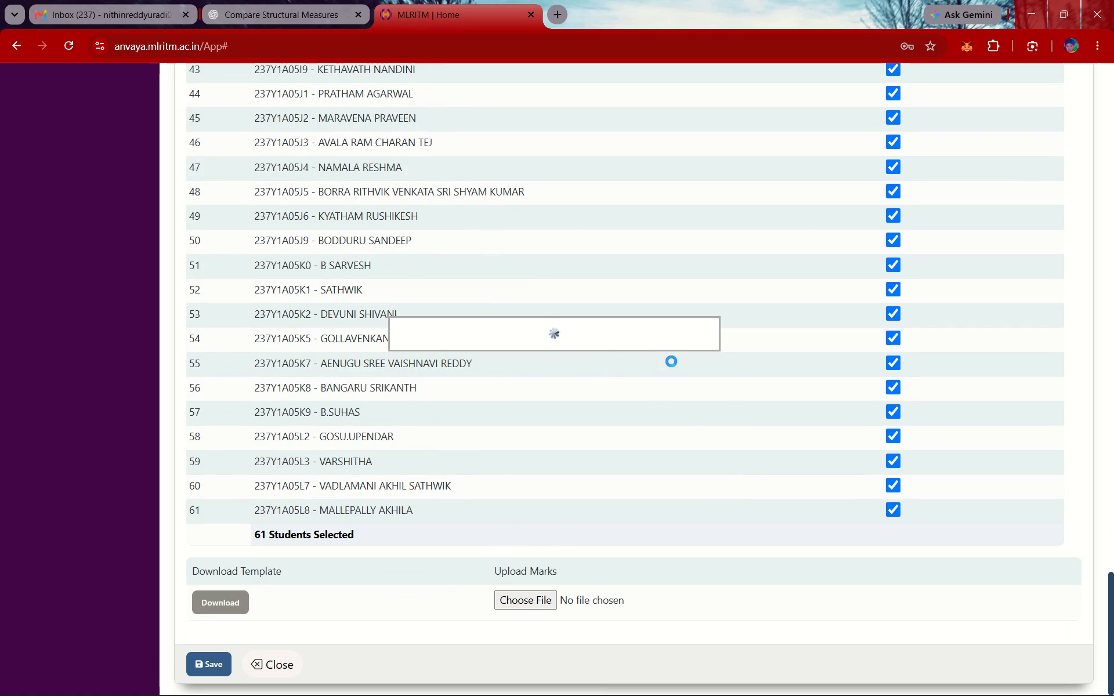
scroll(547, 422, up, 1)
click(541, 451)
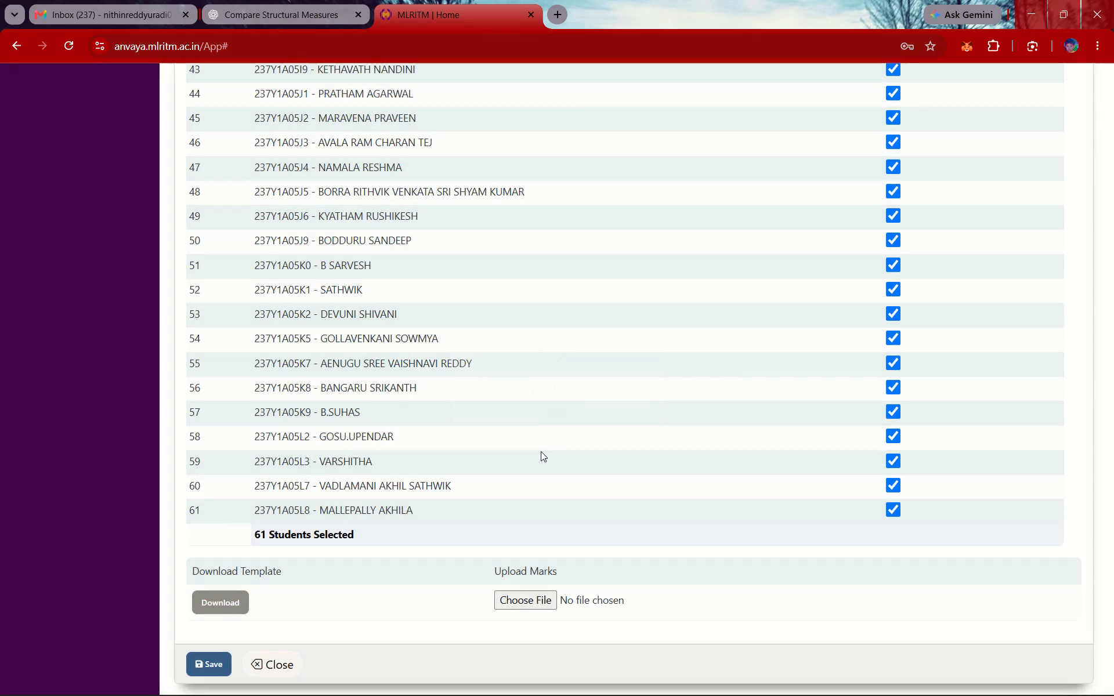
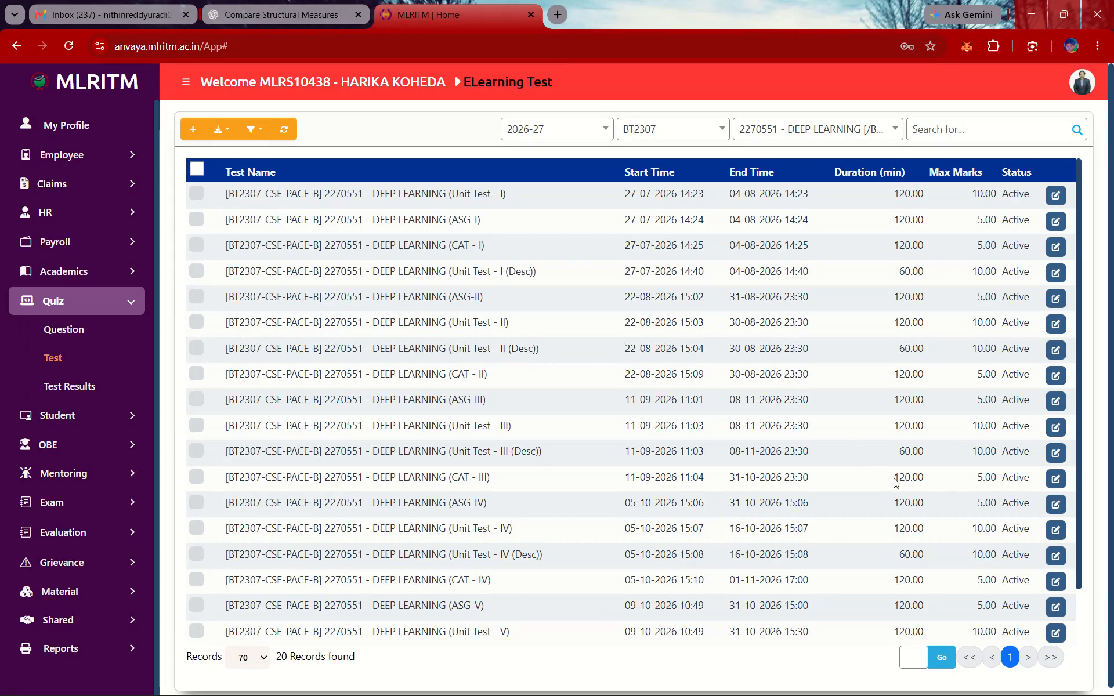
Open the Deep Learning CAT - III test for editing and set its end date to 08-11-2026.
click(1057, 477)
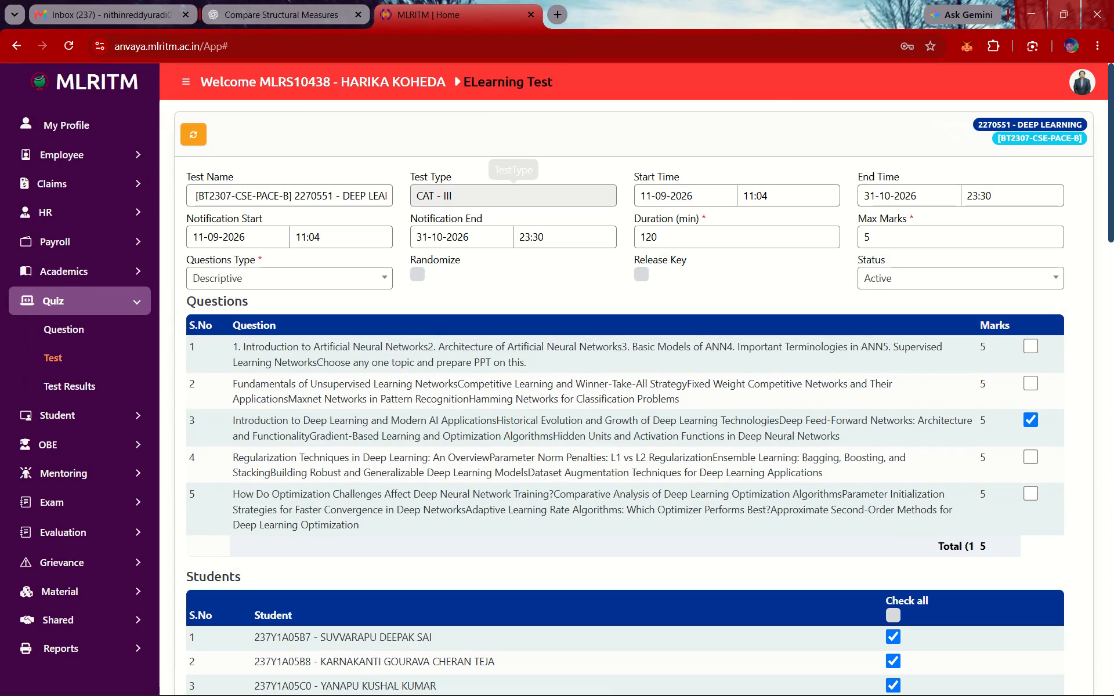
click(900, 189)
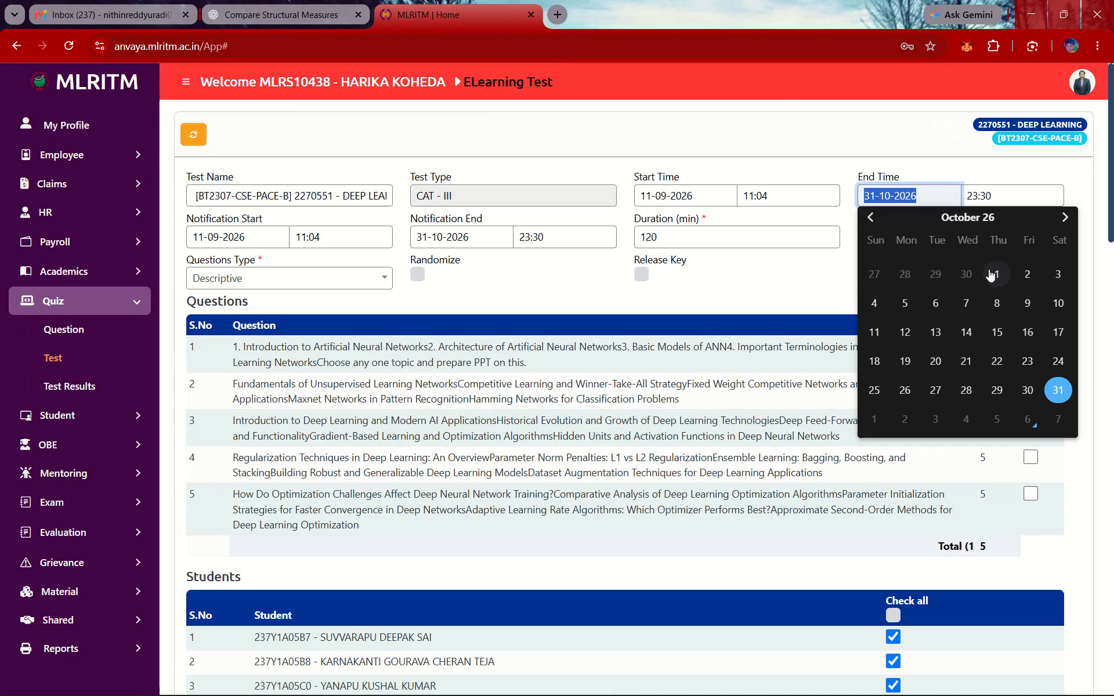
click(1063, 216)
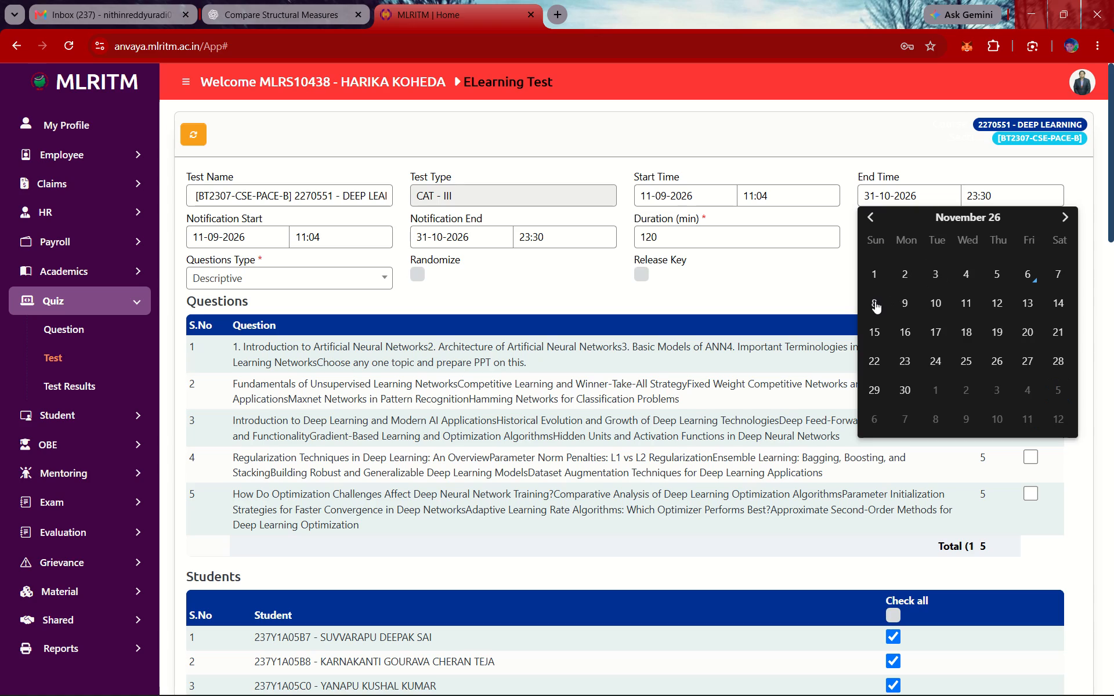
click(875, 301)
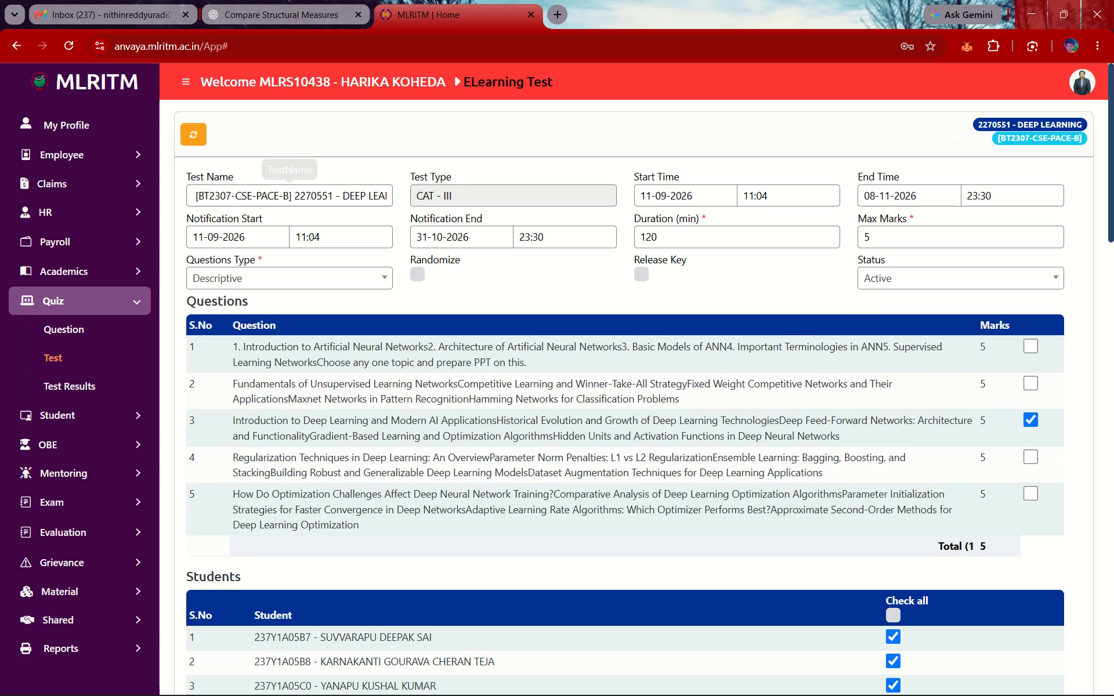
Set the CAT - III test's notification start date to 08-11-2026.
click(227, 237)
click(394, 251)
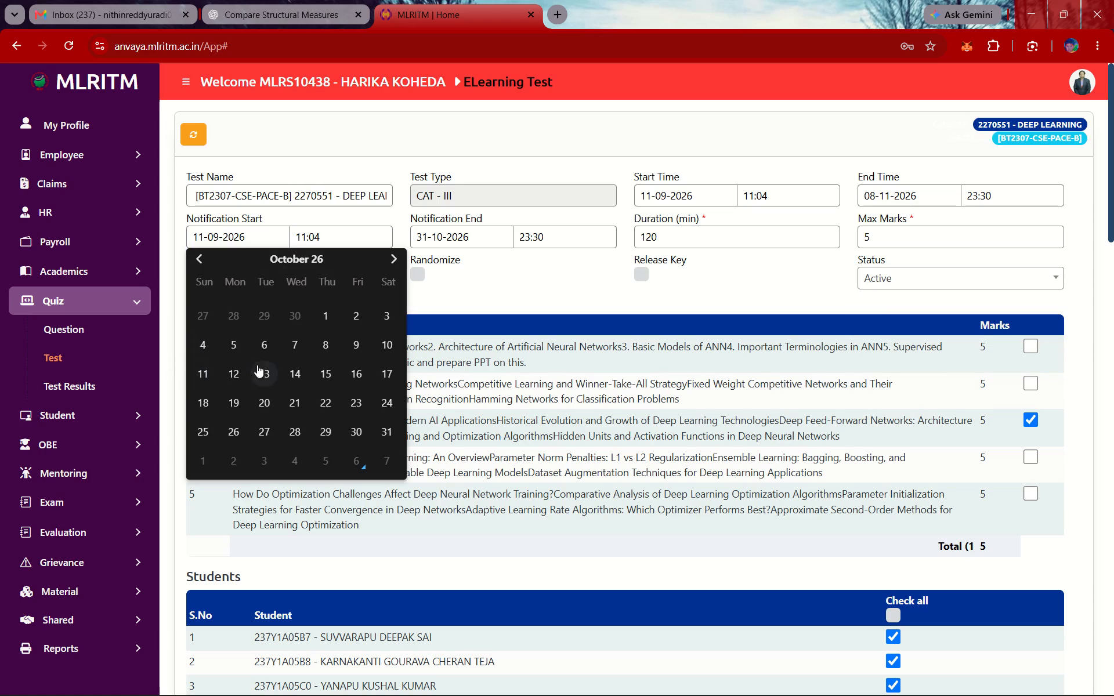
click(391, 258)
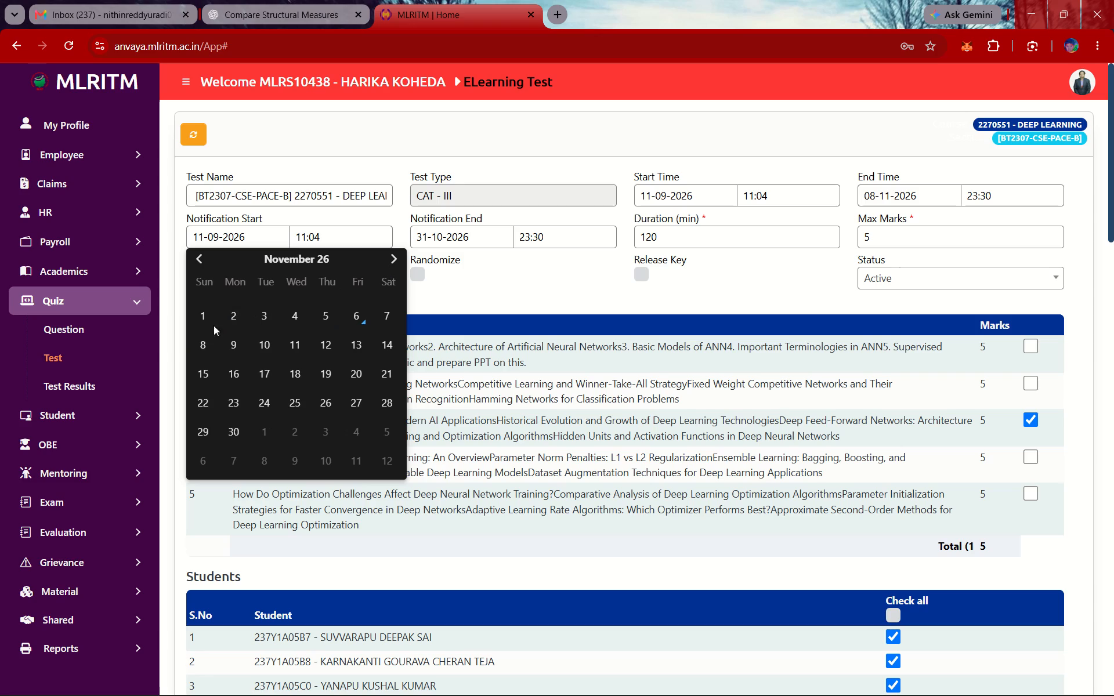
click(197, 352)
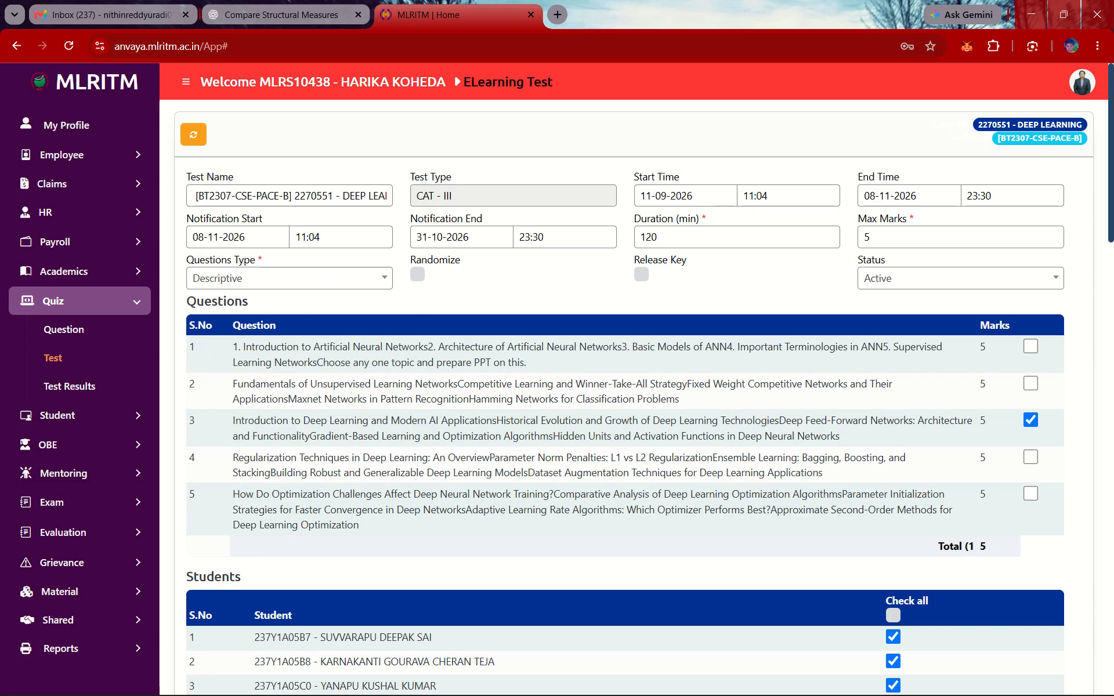
Set the CAT - III test's notification end date to 08-11-2026.
click(460, 231)
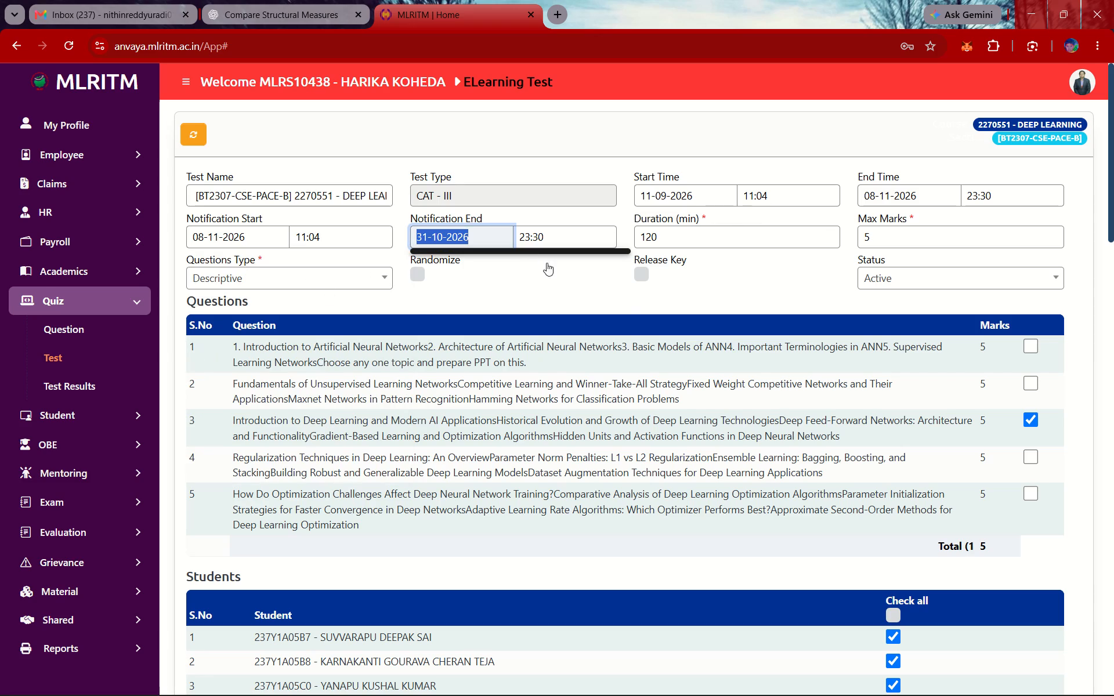
drag(619, 248, 616, 258)
click(616, 258)
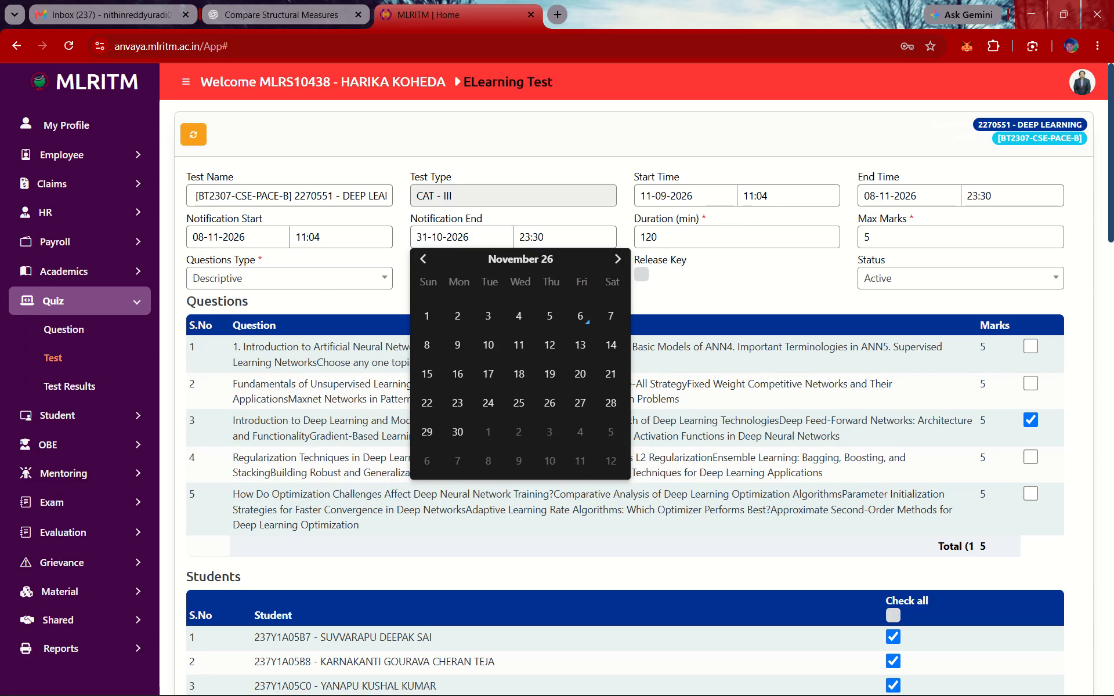
click(431, 349)
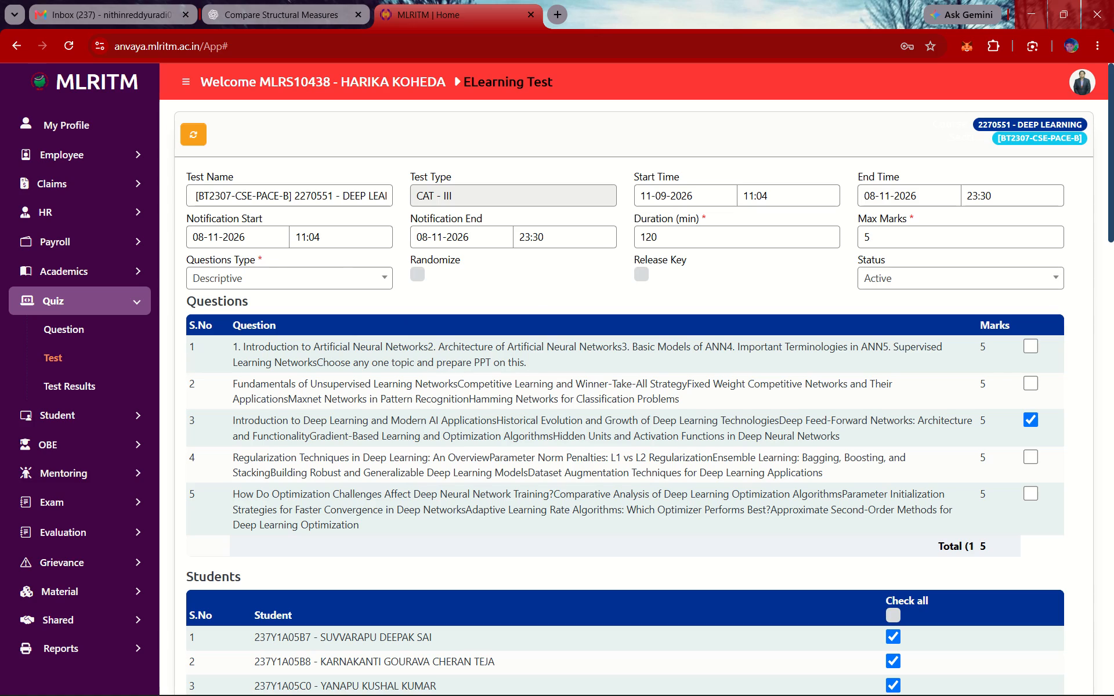
Set the CAT - III test's notification start date back to 11-09-2026.
click(214, 242)
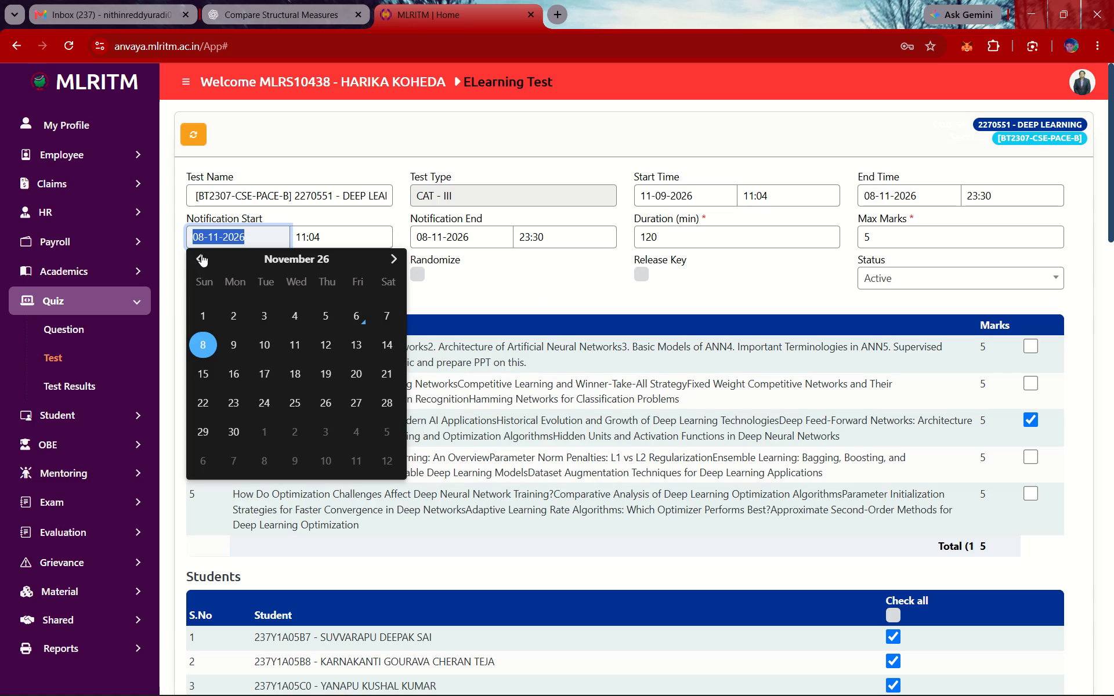
click(202, 254)
click(202, 254)
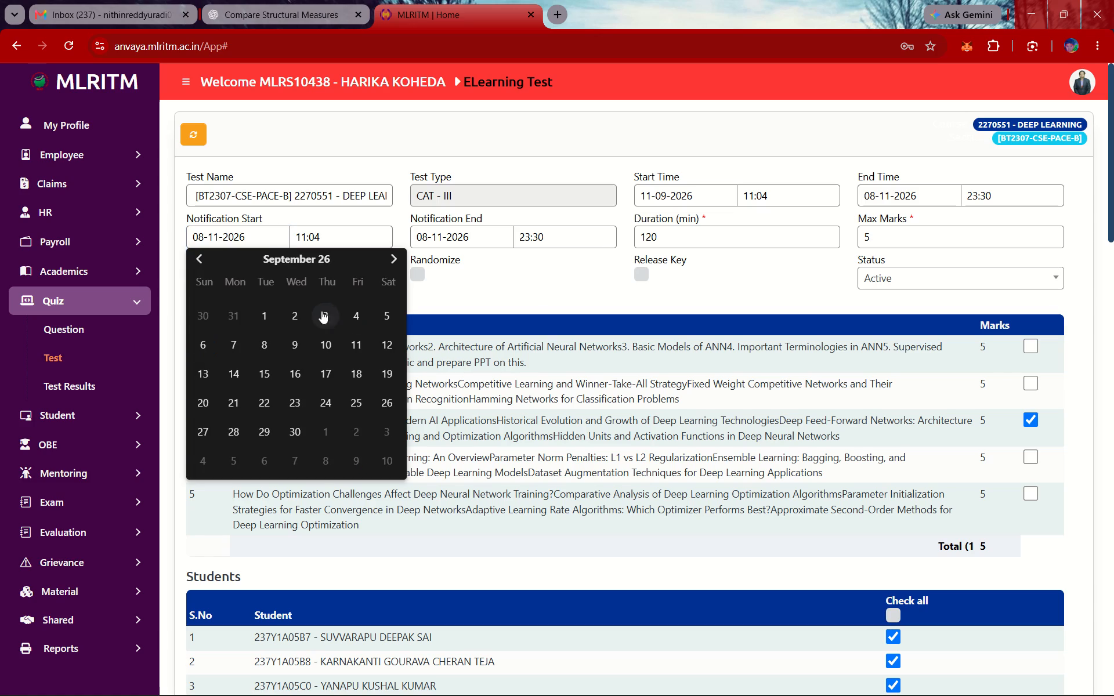
click(355, 342)
Save the edited CAT - III test and return to the test list.
scroll(520, 340, down, 2)
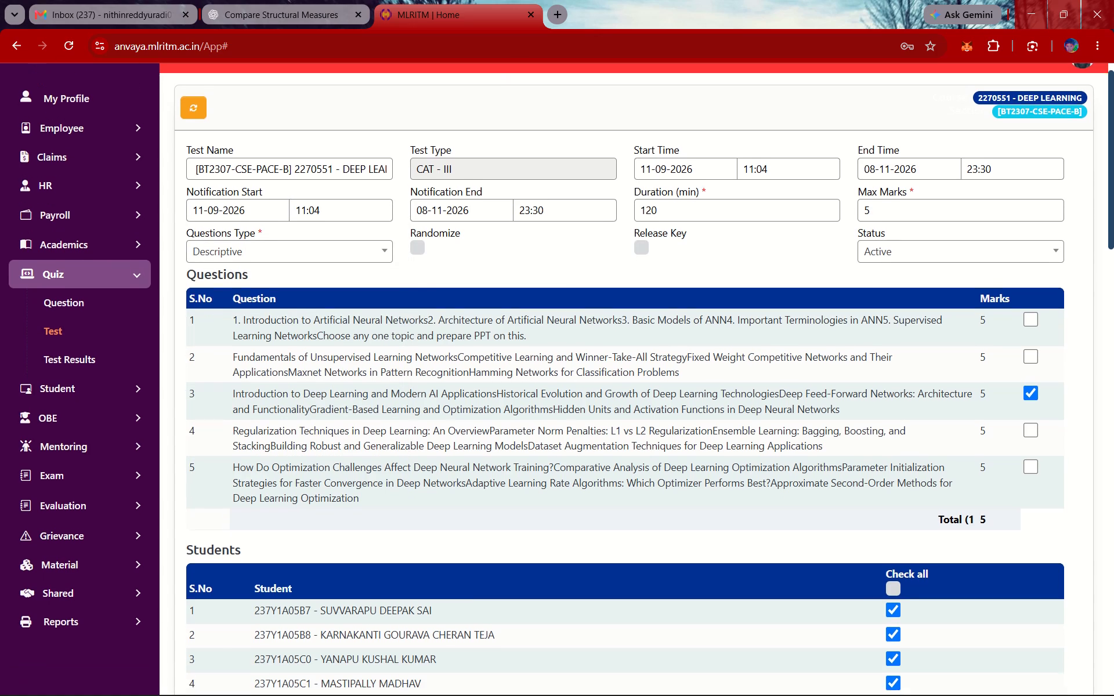
scroll(520, 340, down, 10)
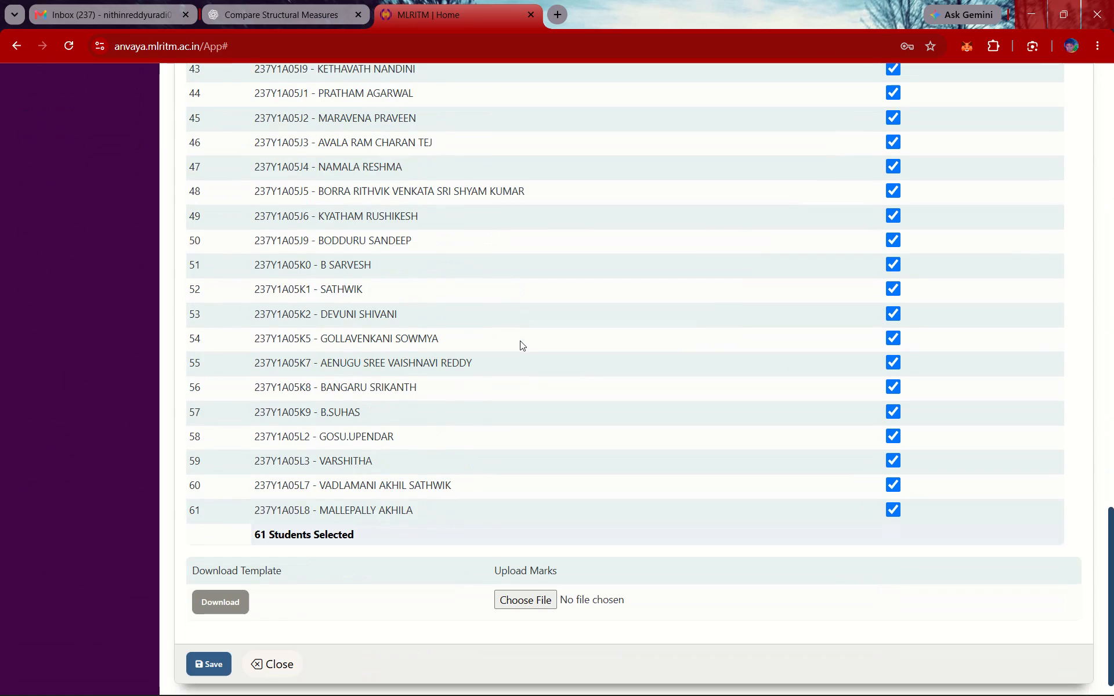
scroll(520, 340, down, 3)
click(218, 655)
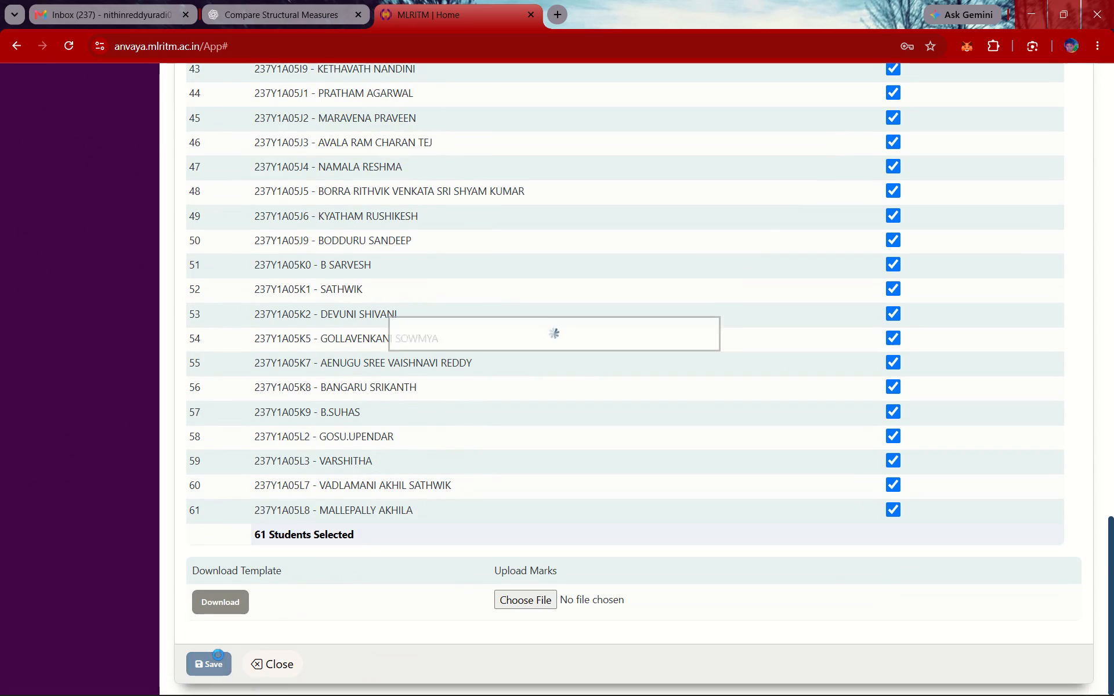
click(560, 443)
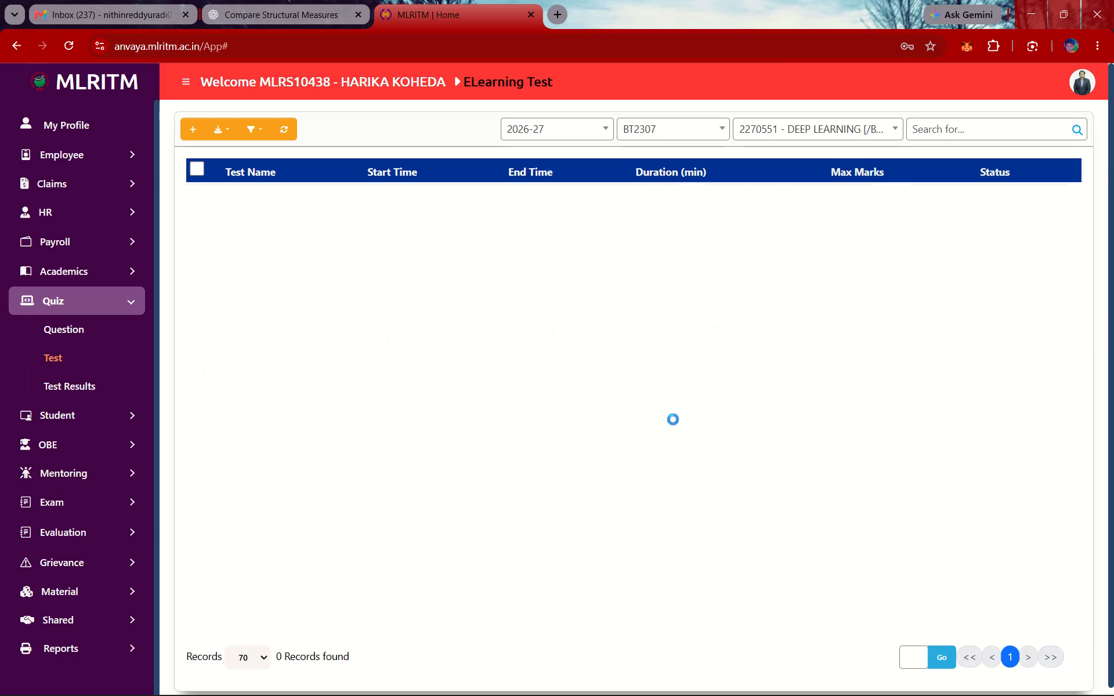
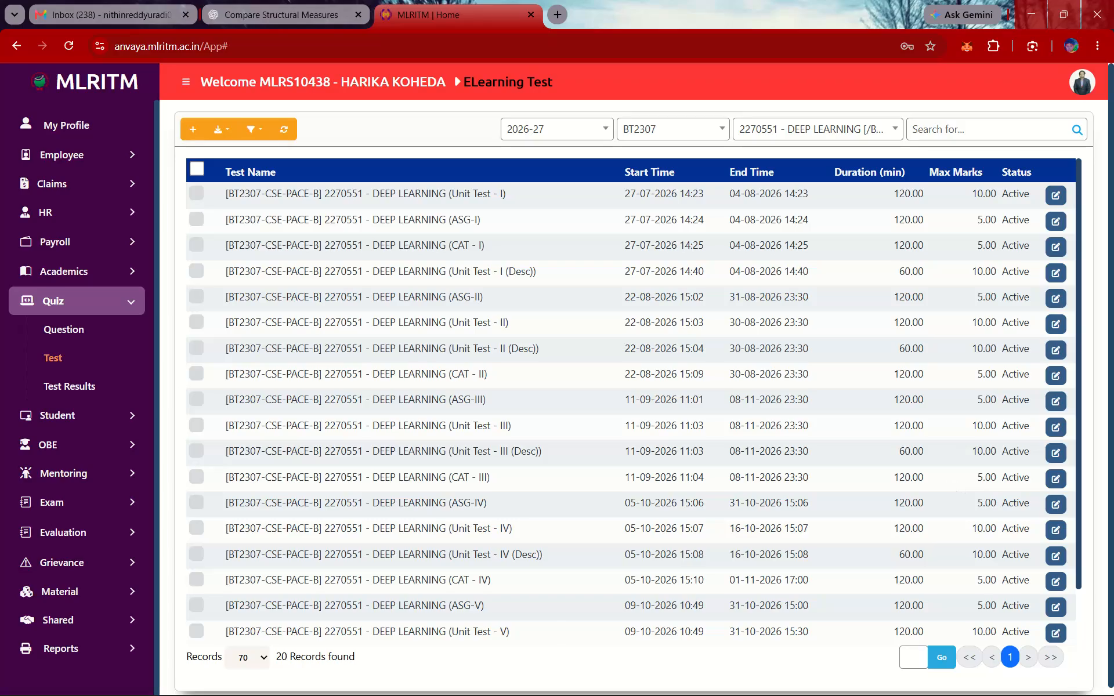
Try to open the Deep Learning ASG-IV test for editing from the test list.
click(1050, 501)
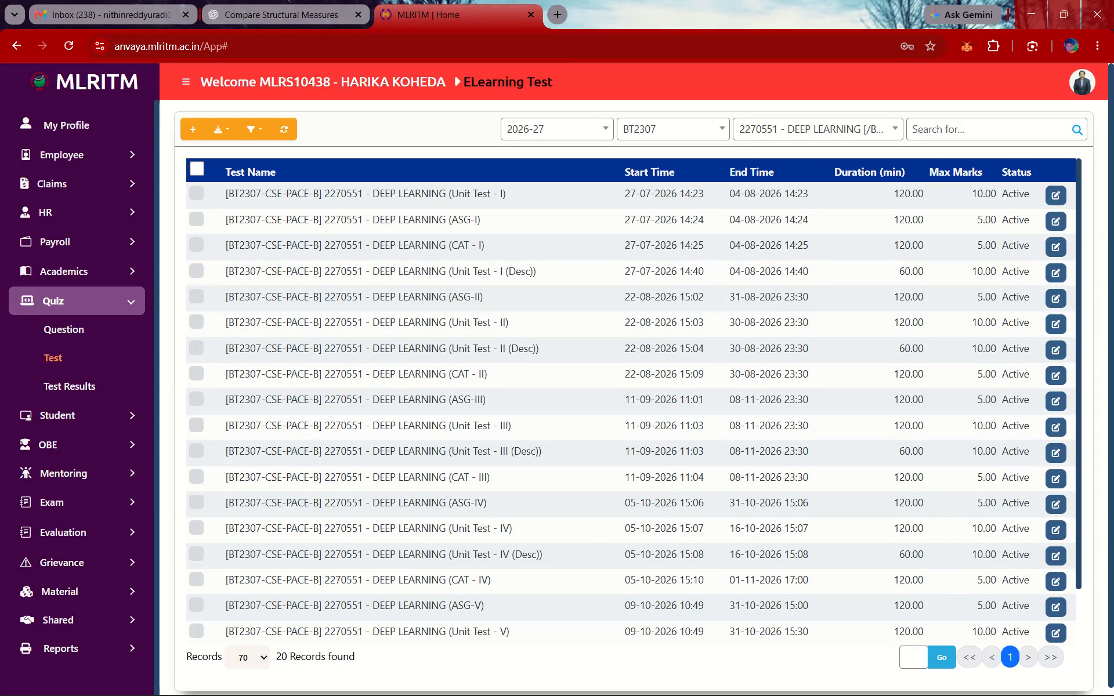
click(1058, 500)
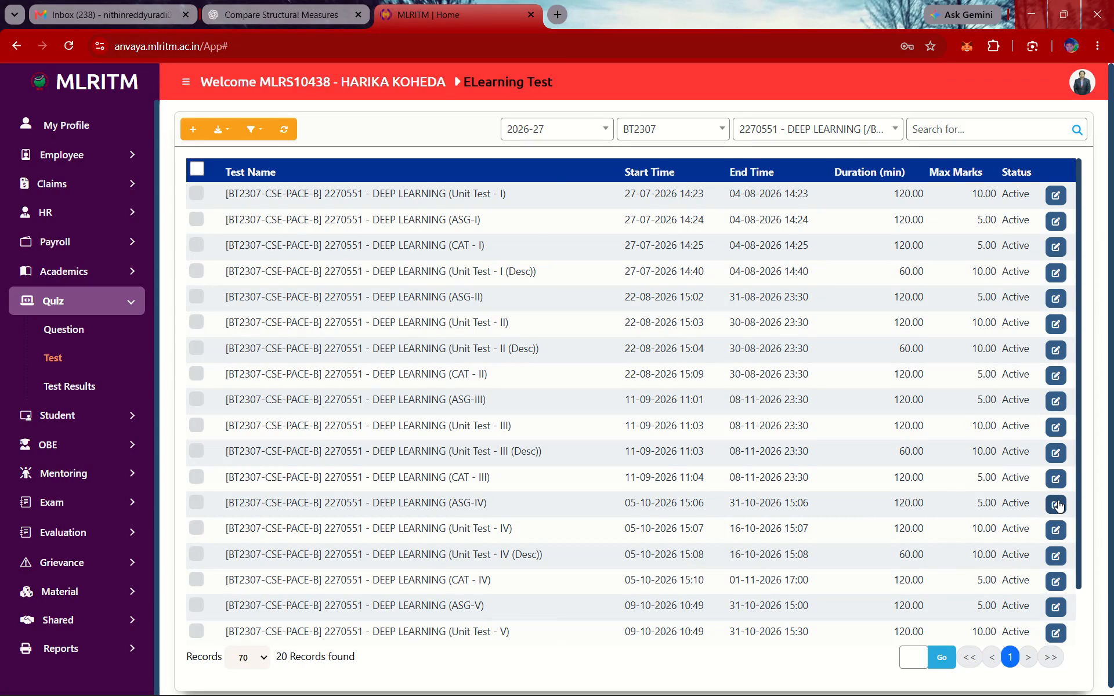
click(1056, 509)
Reload the portal page and reopen the quiz test list.
click(73, 42)
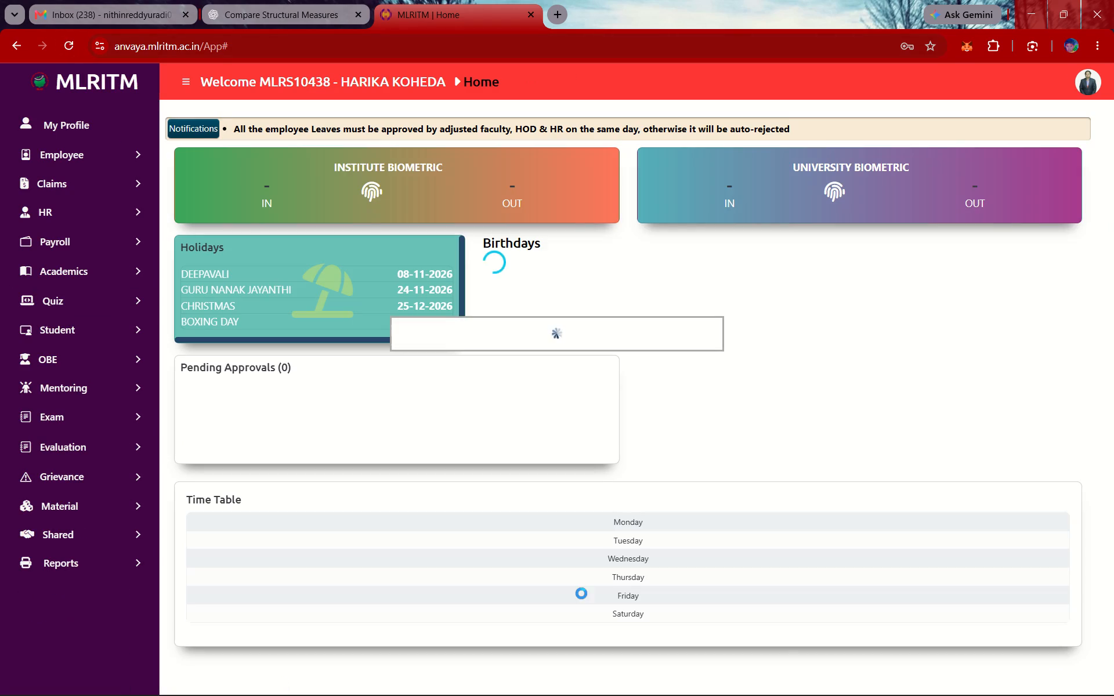
click(92, 333)
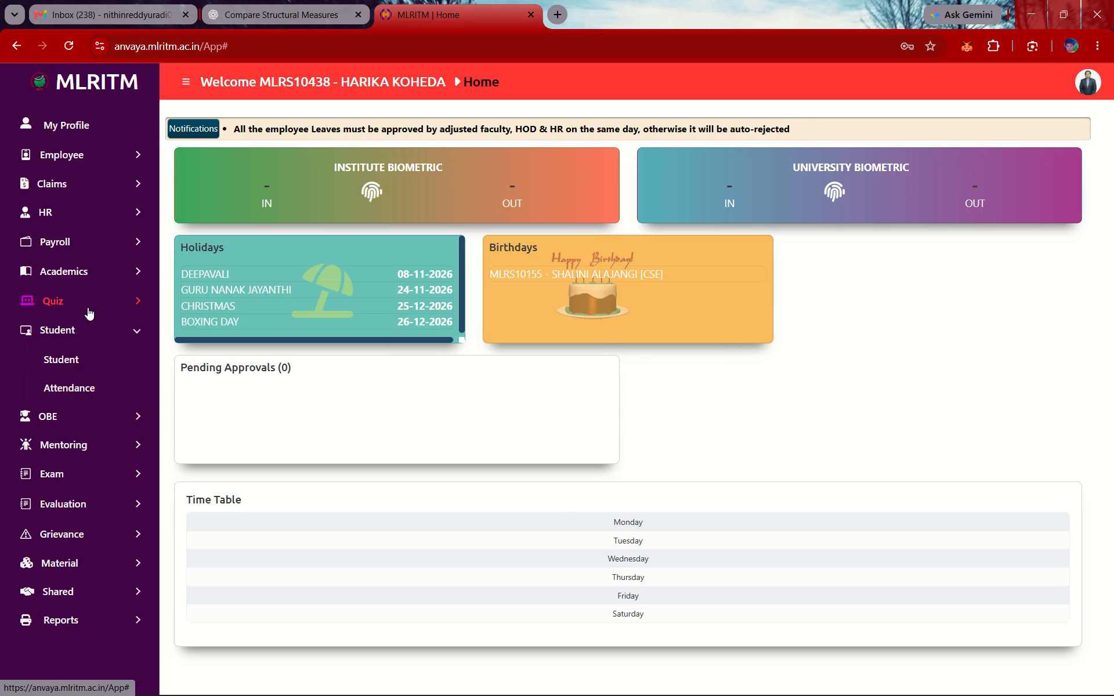
click(88, 307)
click(60, 360)
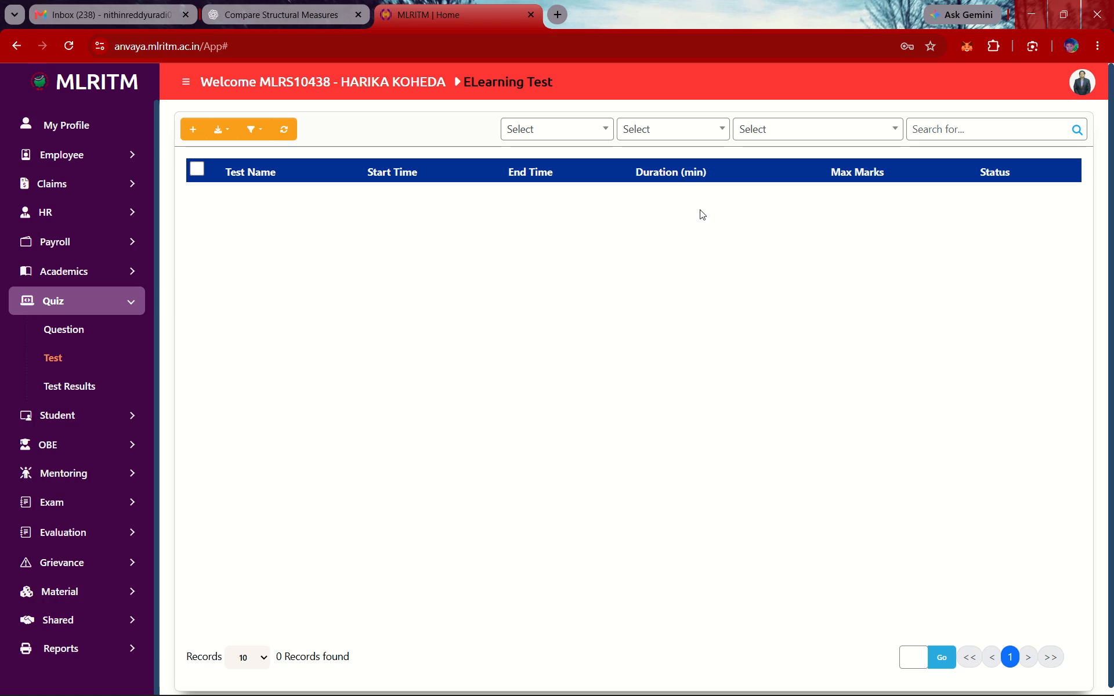
List the tests for academic year 2026-27 with 70 records per page.
click(594, 125)
click(555, 199)
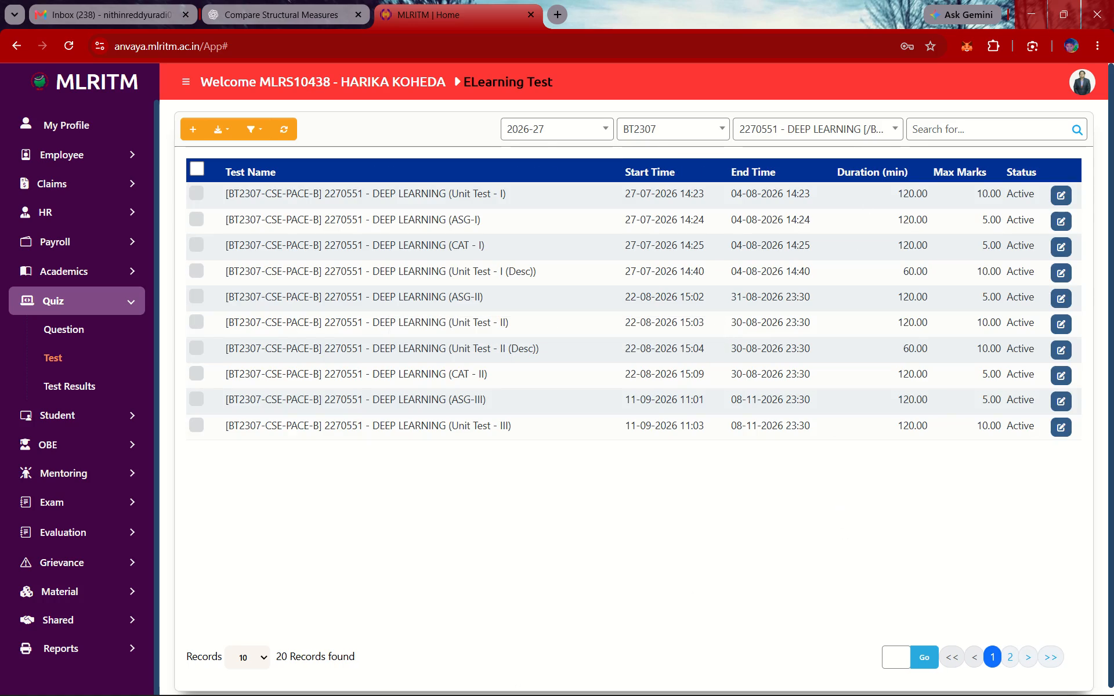
click(254, 652)
click(258, 585)
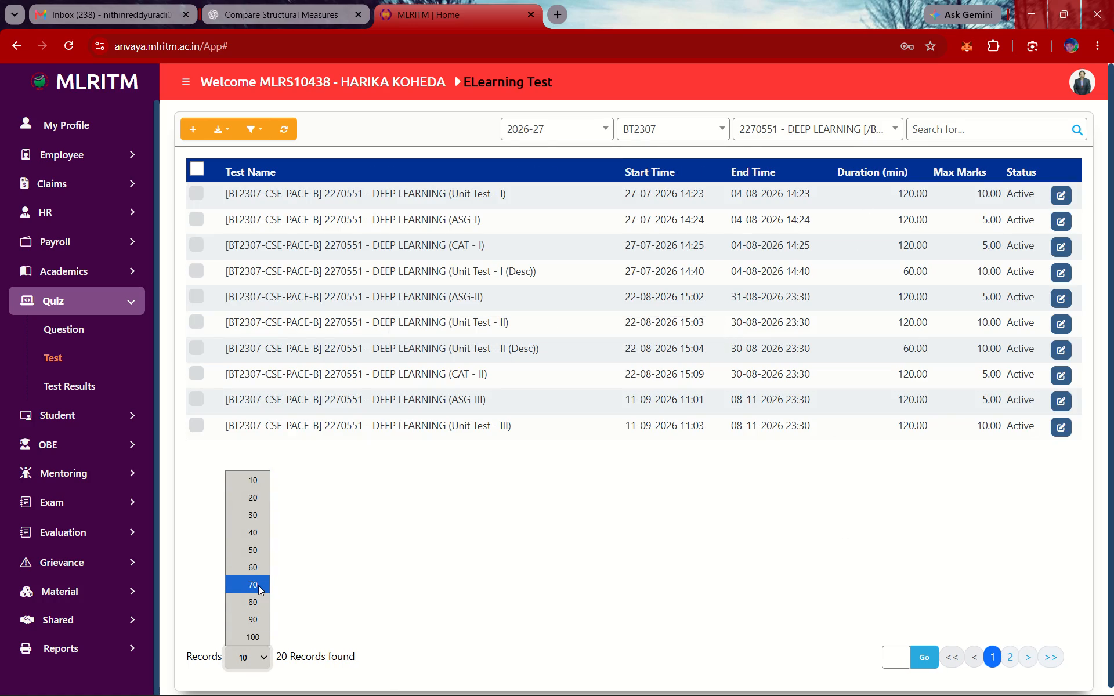
Open the Deep Learning ASG-IV test for editing and set its end date to 08-11-2026.
scroll(596, 390, down, 2)
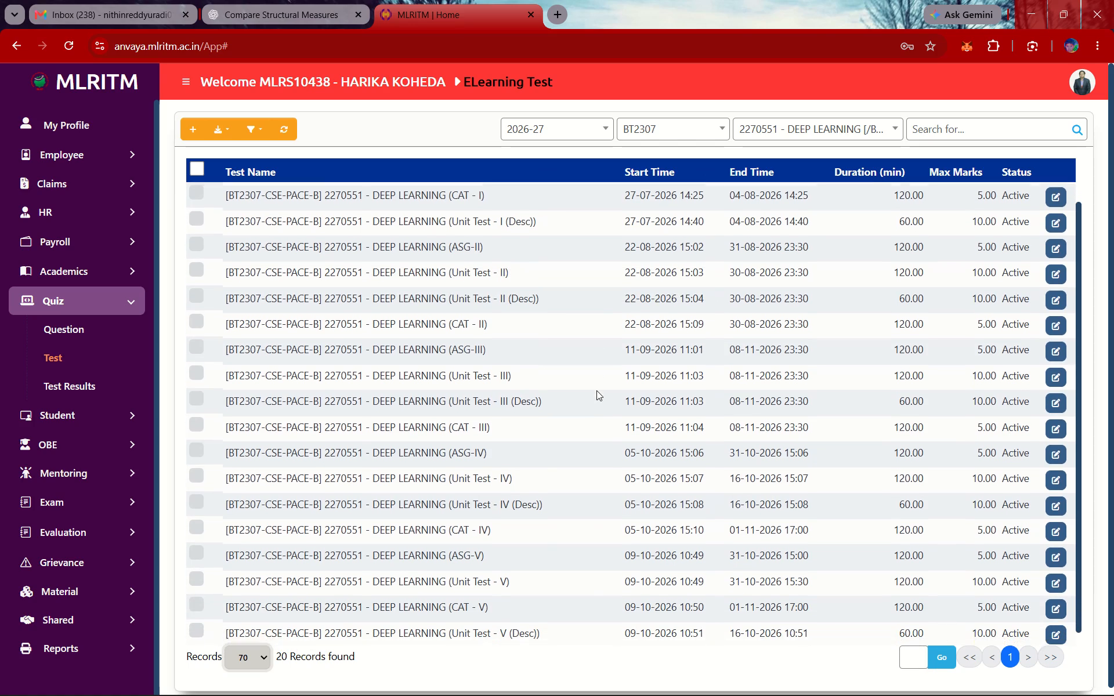
scroll(596, 390, down, 1)
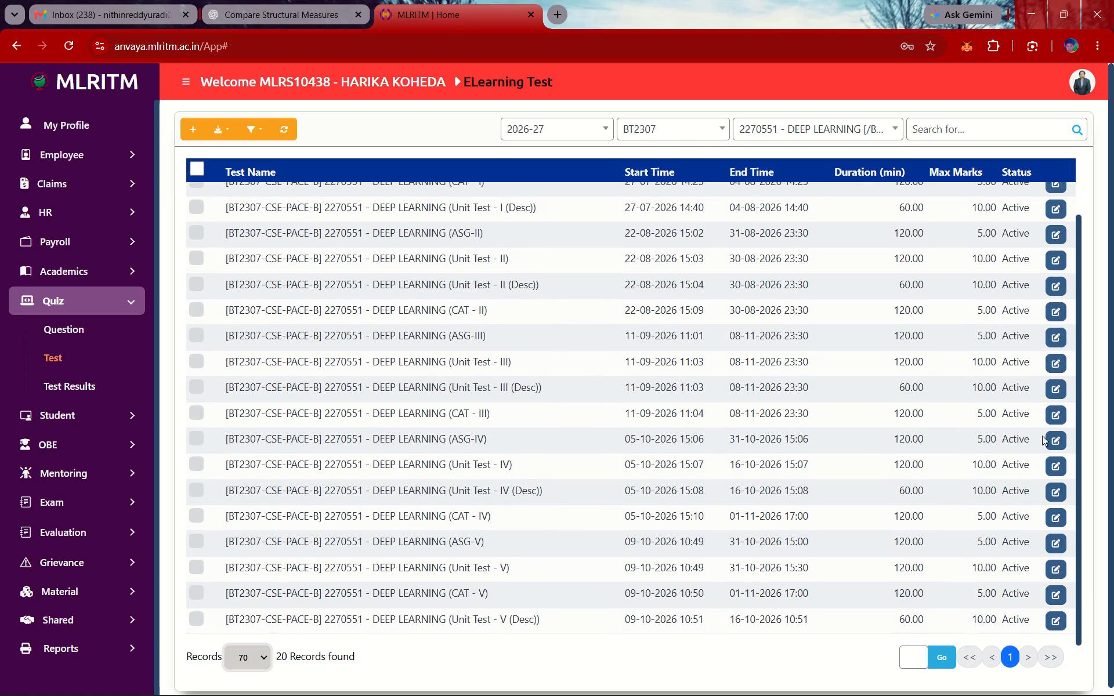
click(1059, 436)
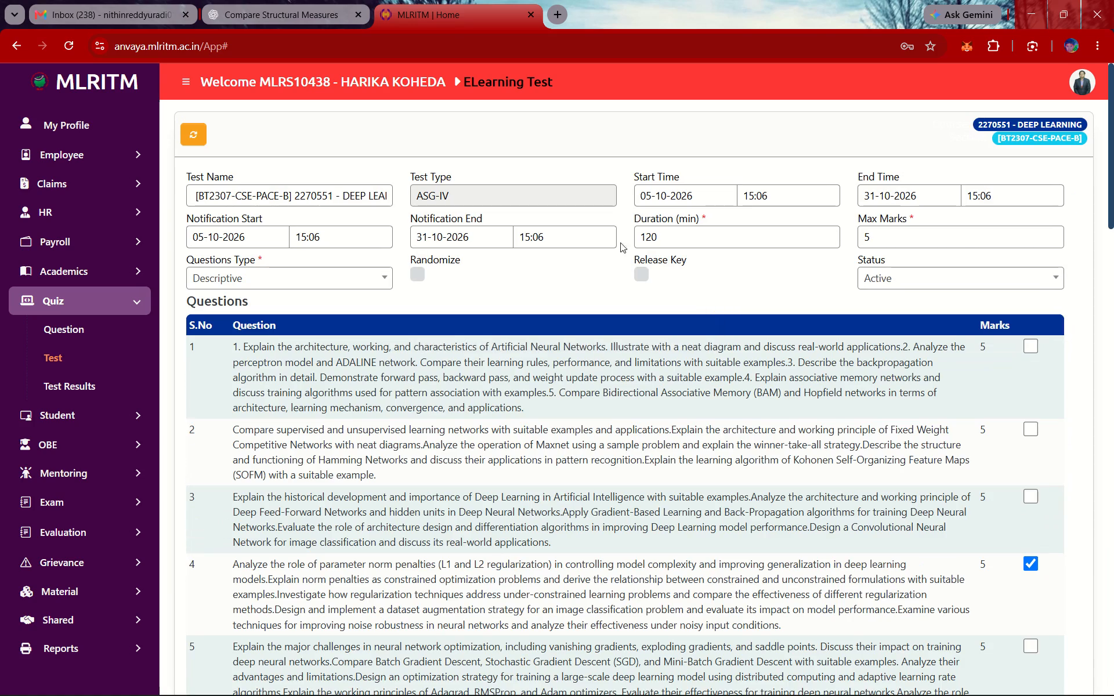
click(905, 199)
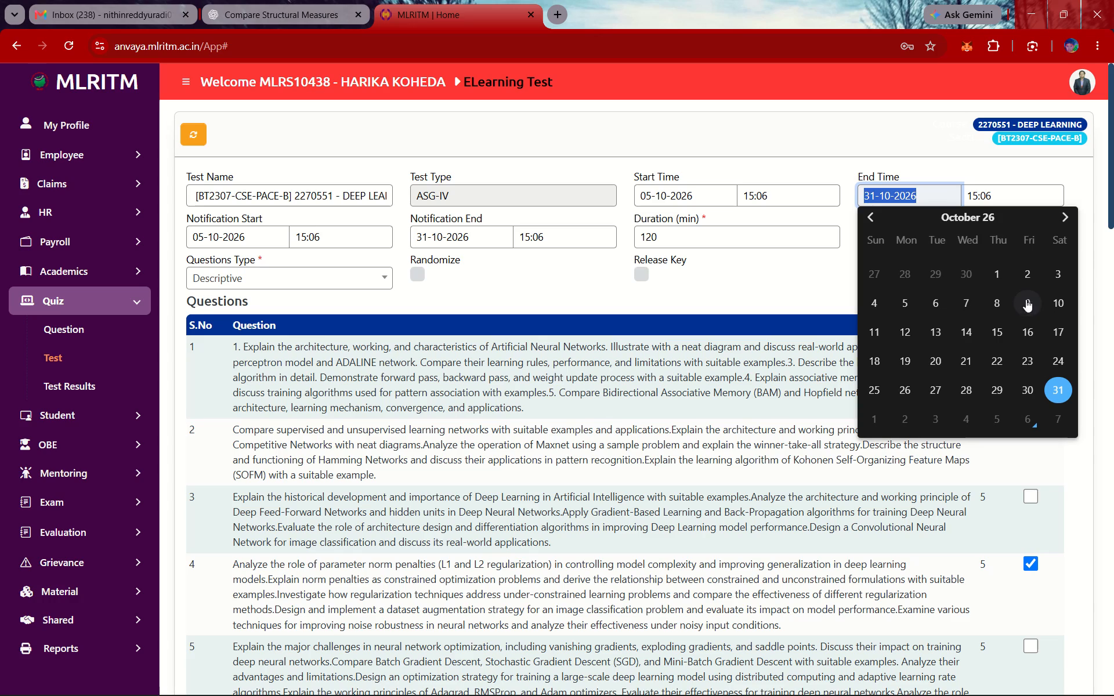
click(1071, 217)
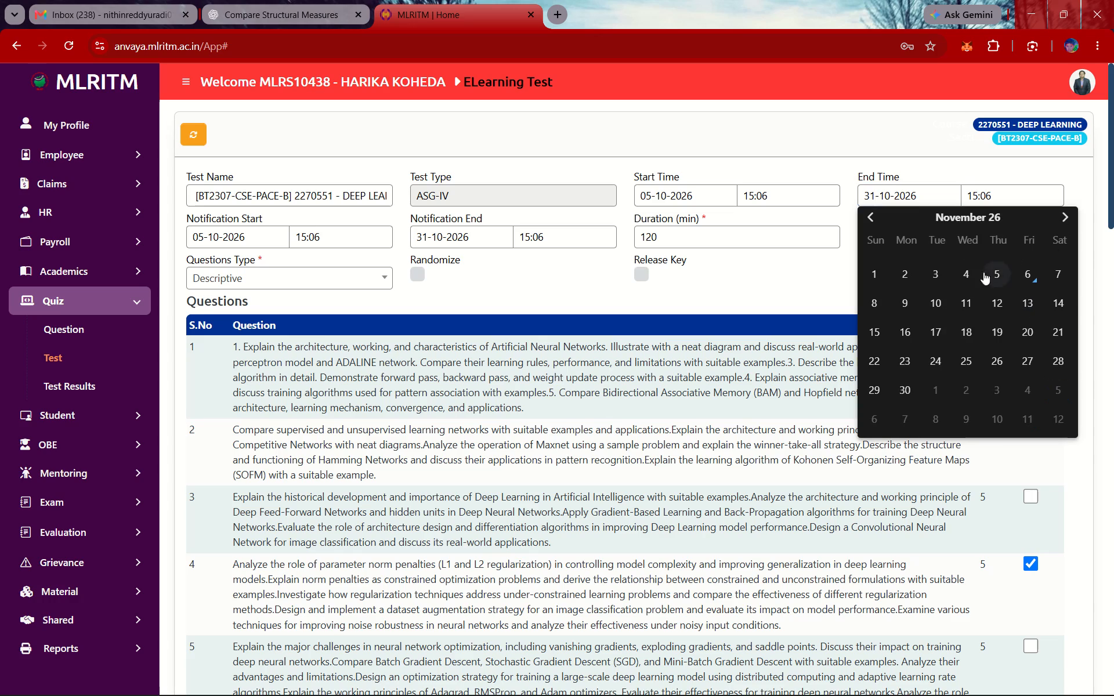
click(871, 306)
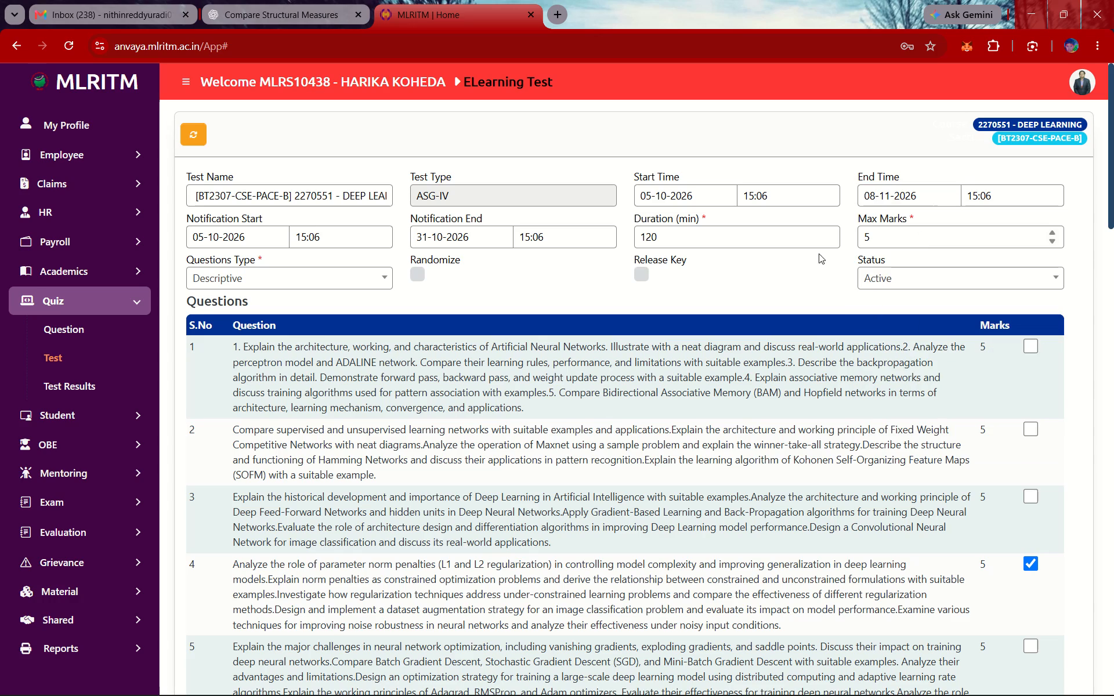
Set the ASG-IV test's notification end date to 08-11-2026.
click(464, 238)
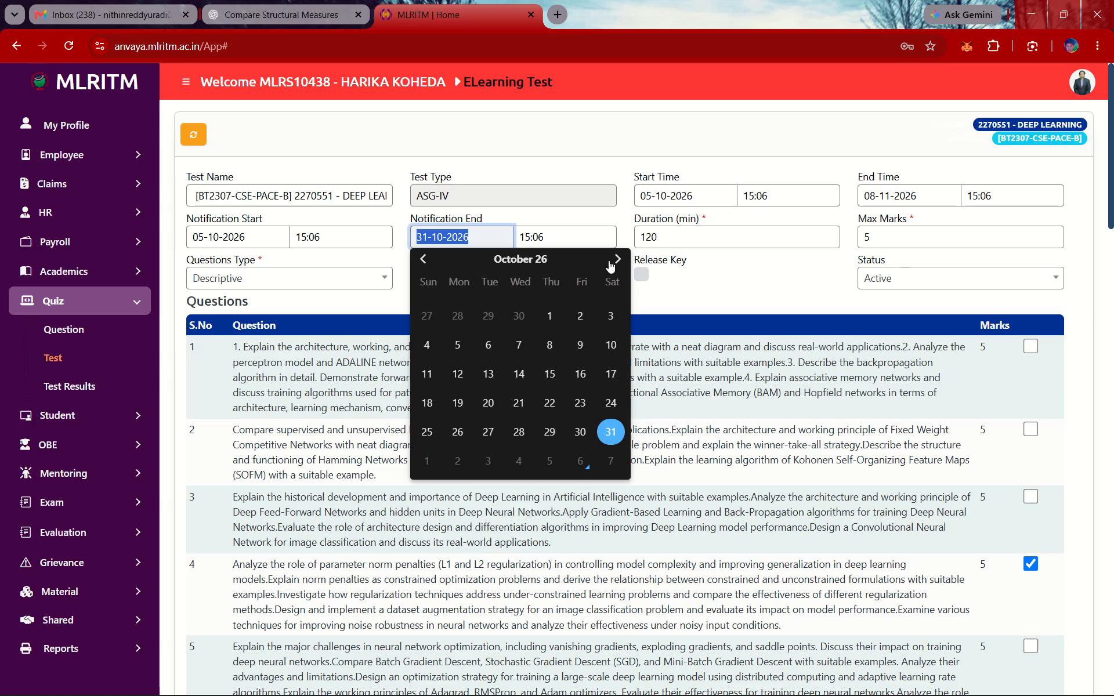
click(610, 260)
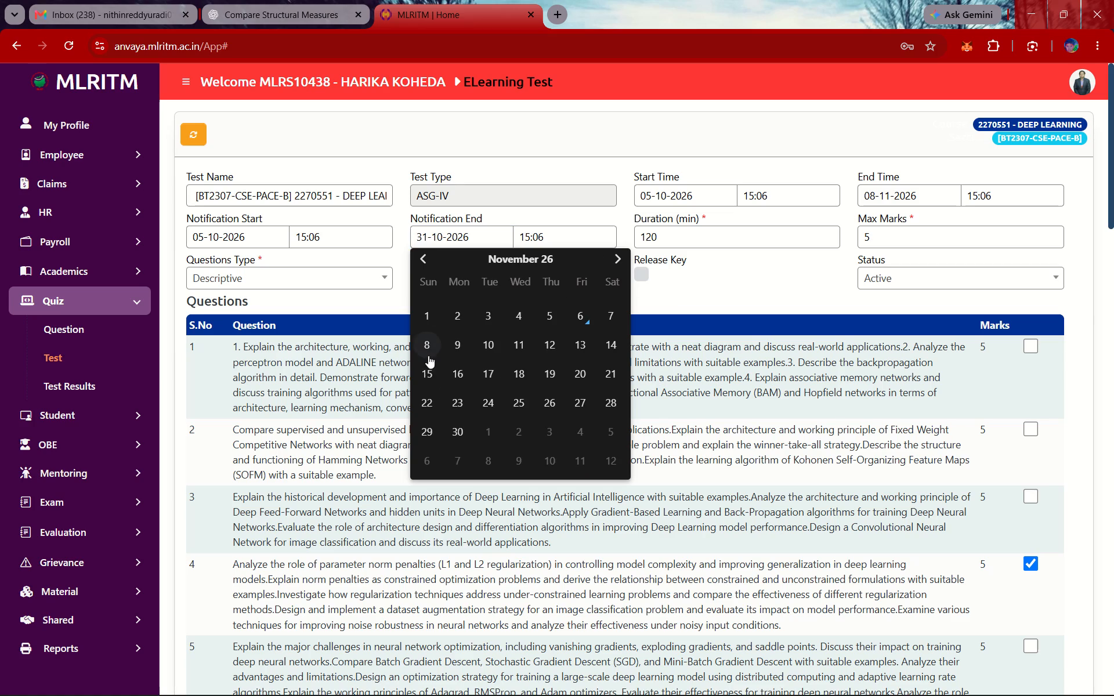
click(428, 354)
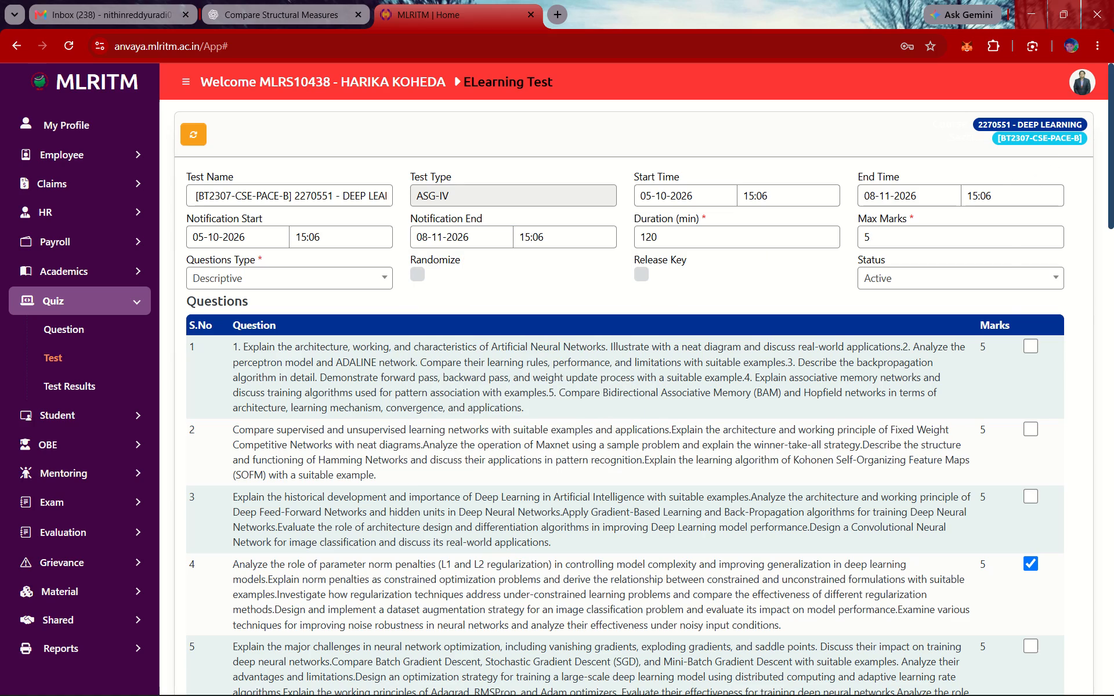
Set the ASG-IV test's end time of day to 23:30.
click(1002, 199)
scroll(977, 316, down, 1)
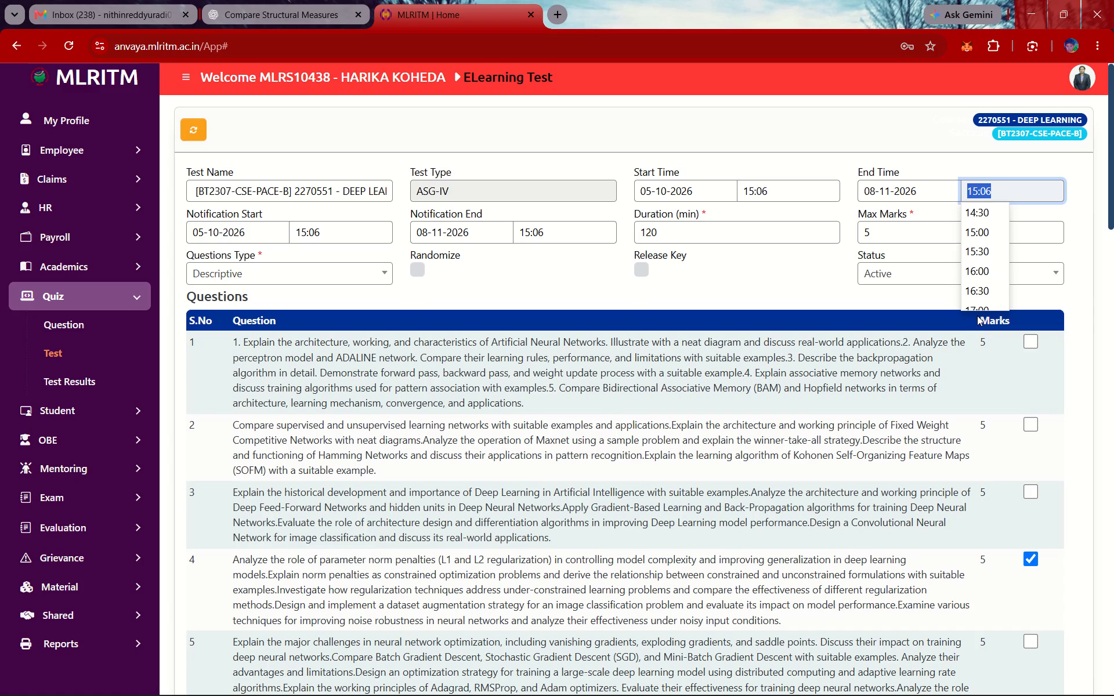
scroll(979, 281, down, 2)
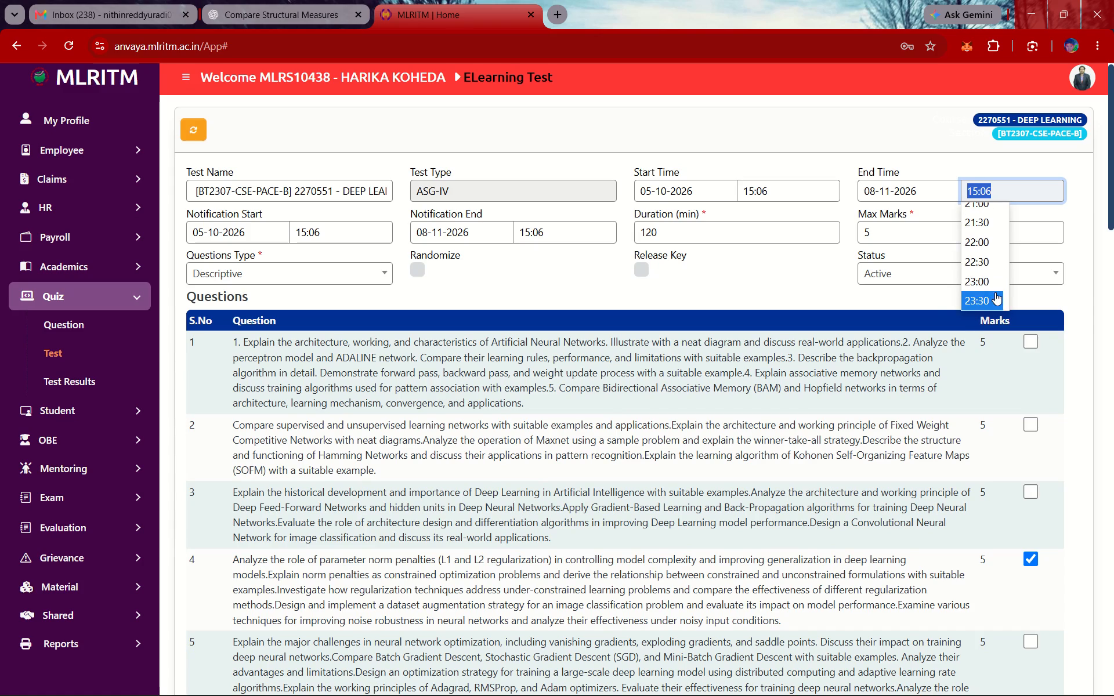
click(981, 295)
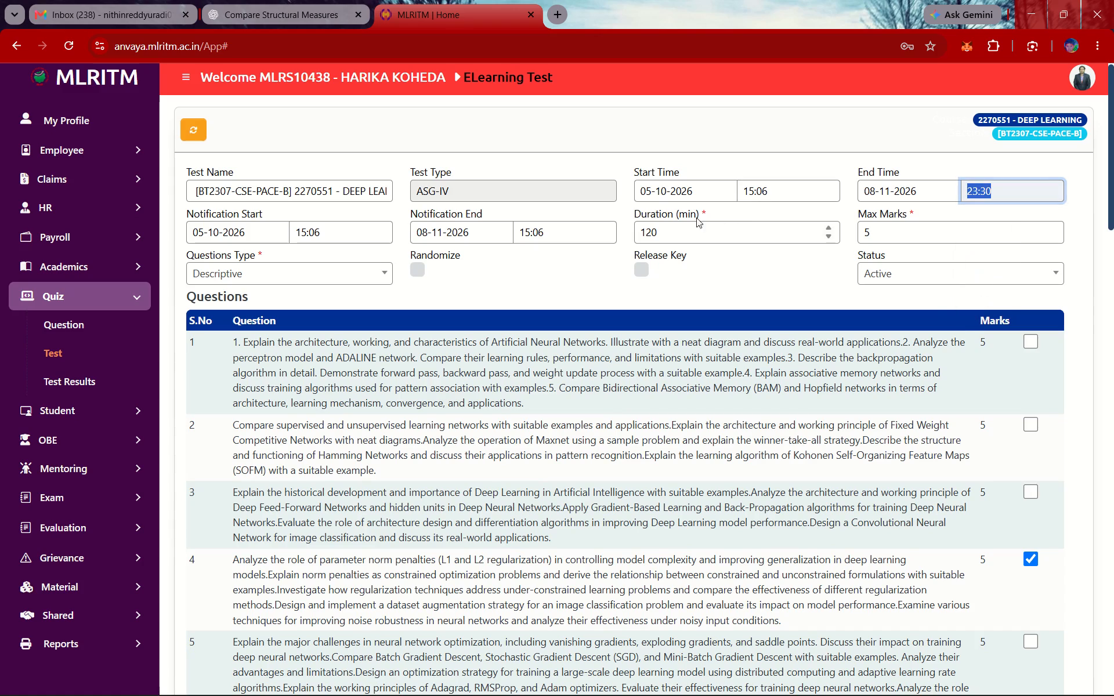
Set the ASG-IV test's notification end time of day to 23:30.
click(552, 235)
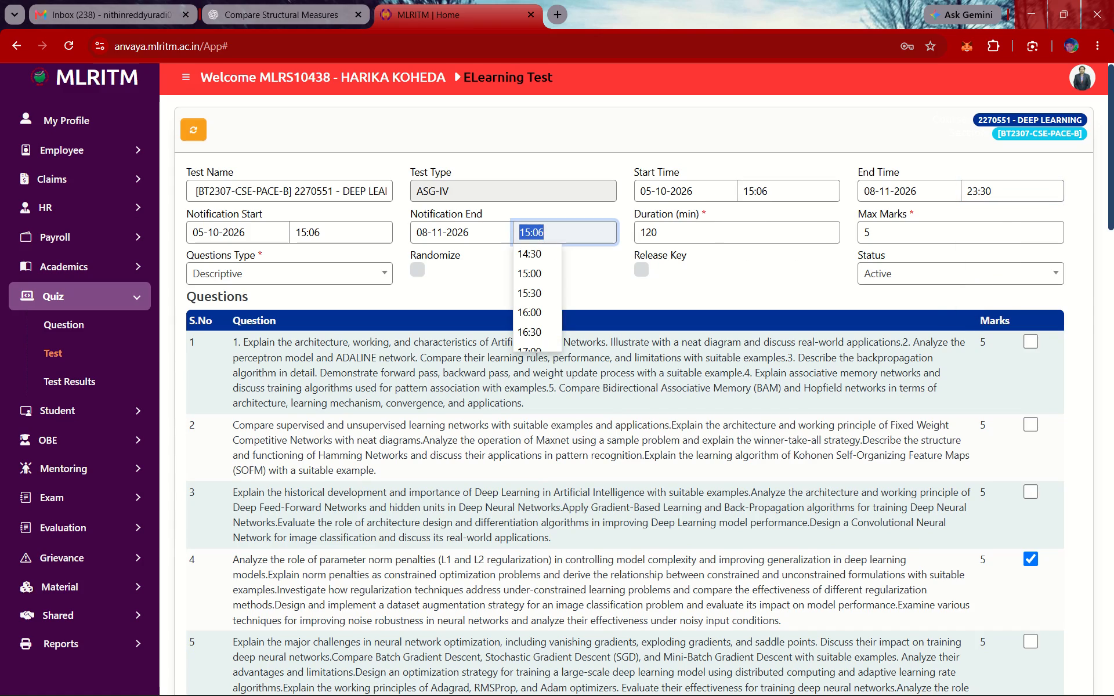
scroll(533, 301, down, 3)
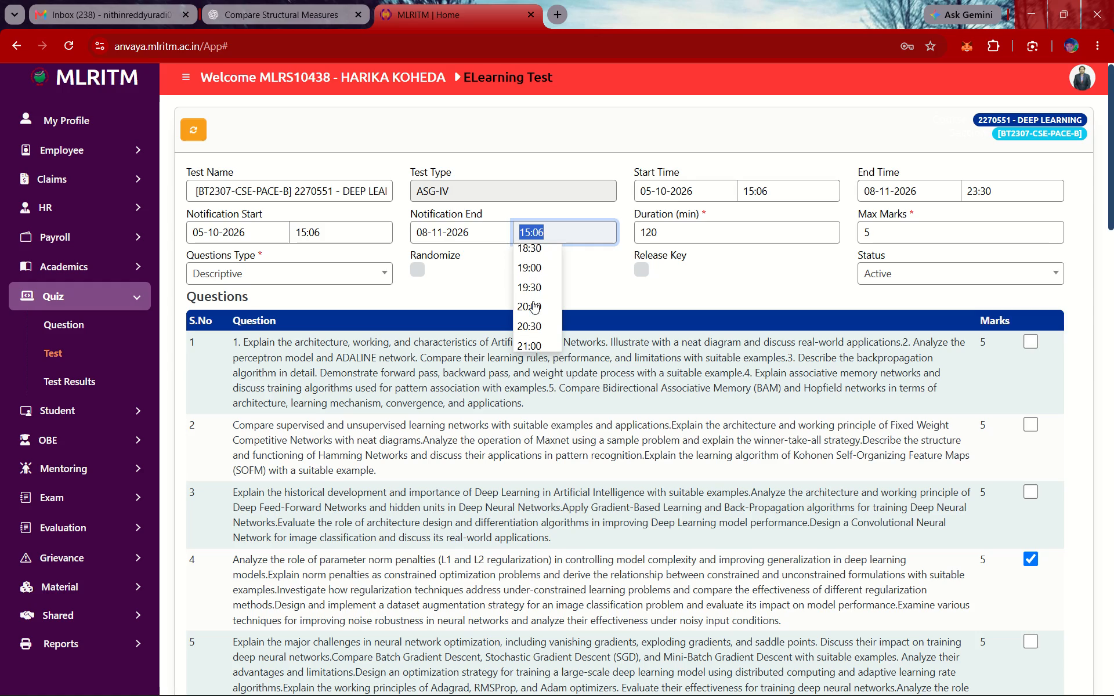
scroll(533, 301, down, 2)
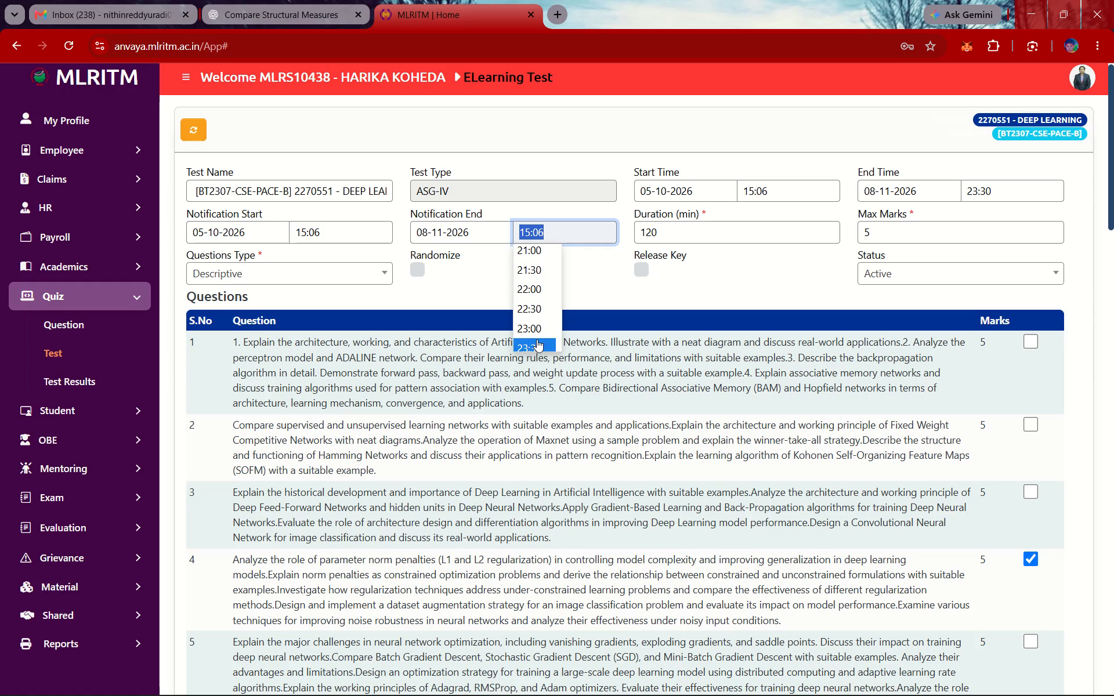
click(537, 341)
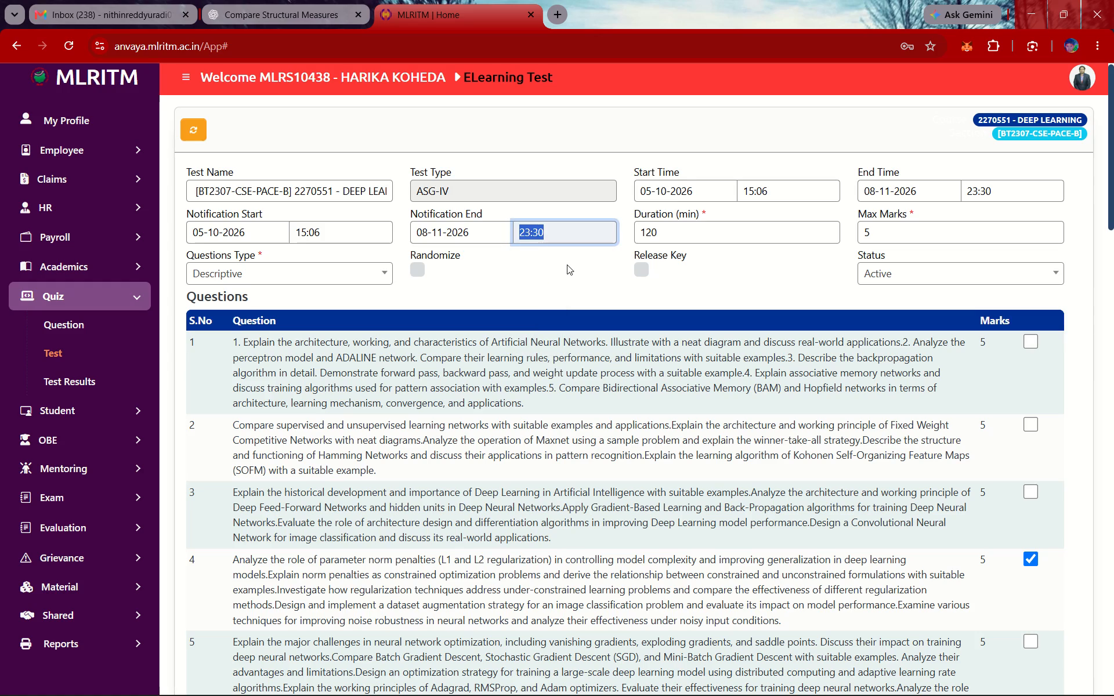
click(567, 264)
Check all students for the ASG-IV test and save it, returning to the test list.
scroll(567, 264, down, 6)
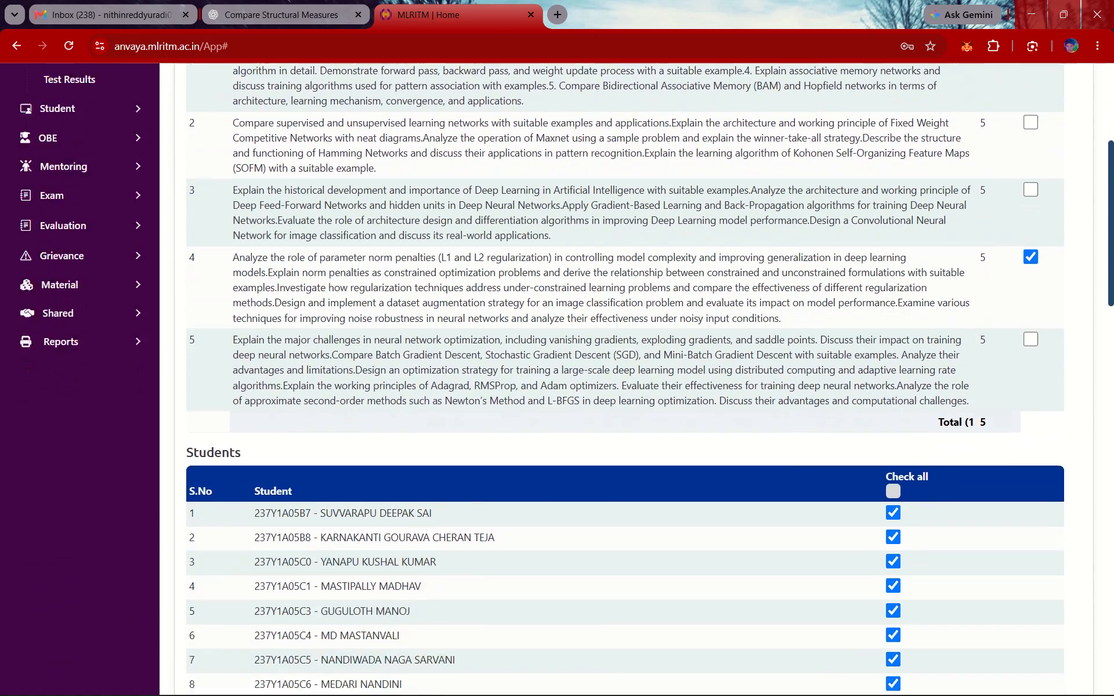
scroll(567, 264, down, 1)
click(892, 360)
scroll(892, 360, down, 4)
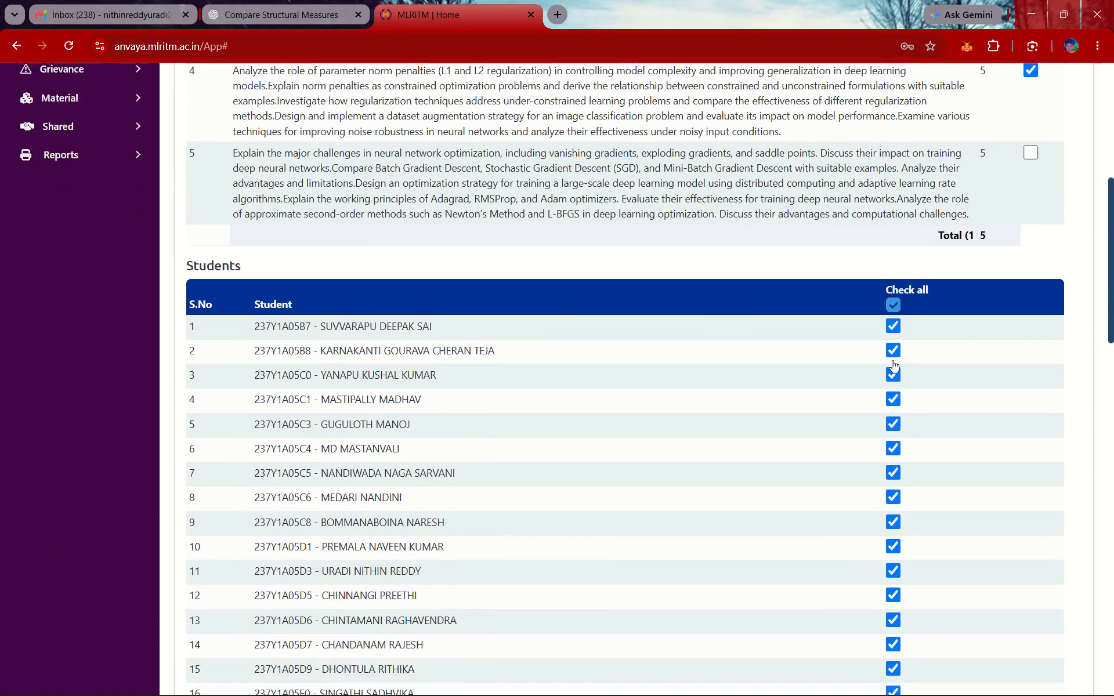
scroll(892, 360, down, 6)
click(197, 669)
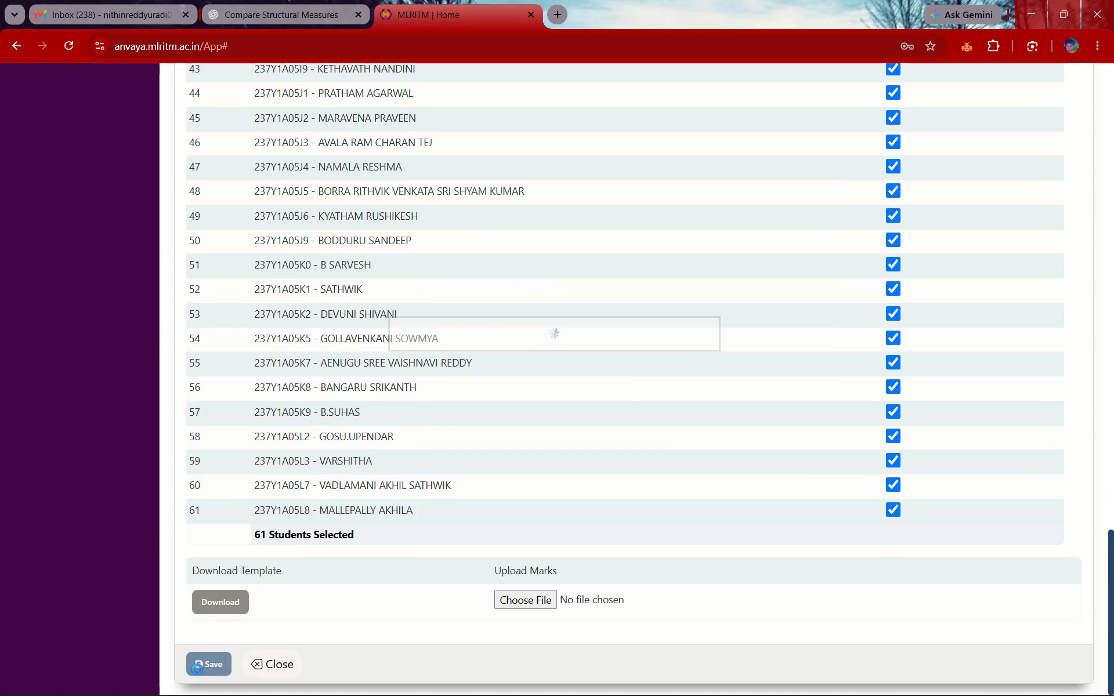
click(563, 456)
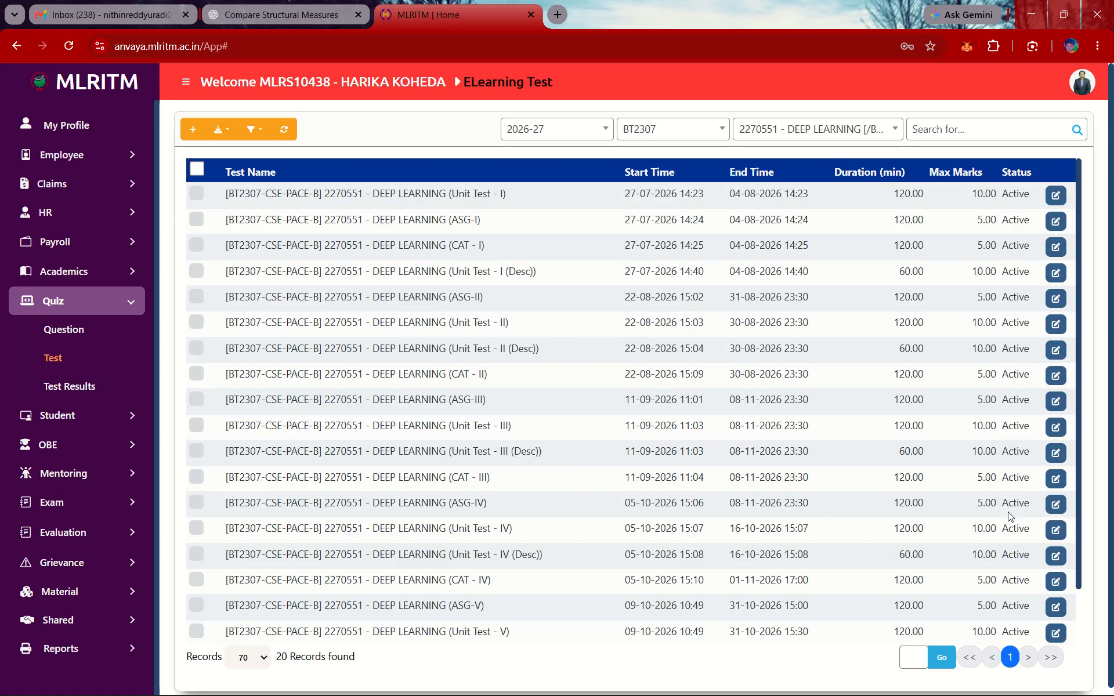
Open the Deep Learning Unit Test - IV for editing and set its end date to 08-11-2026.
click(1060, 532)
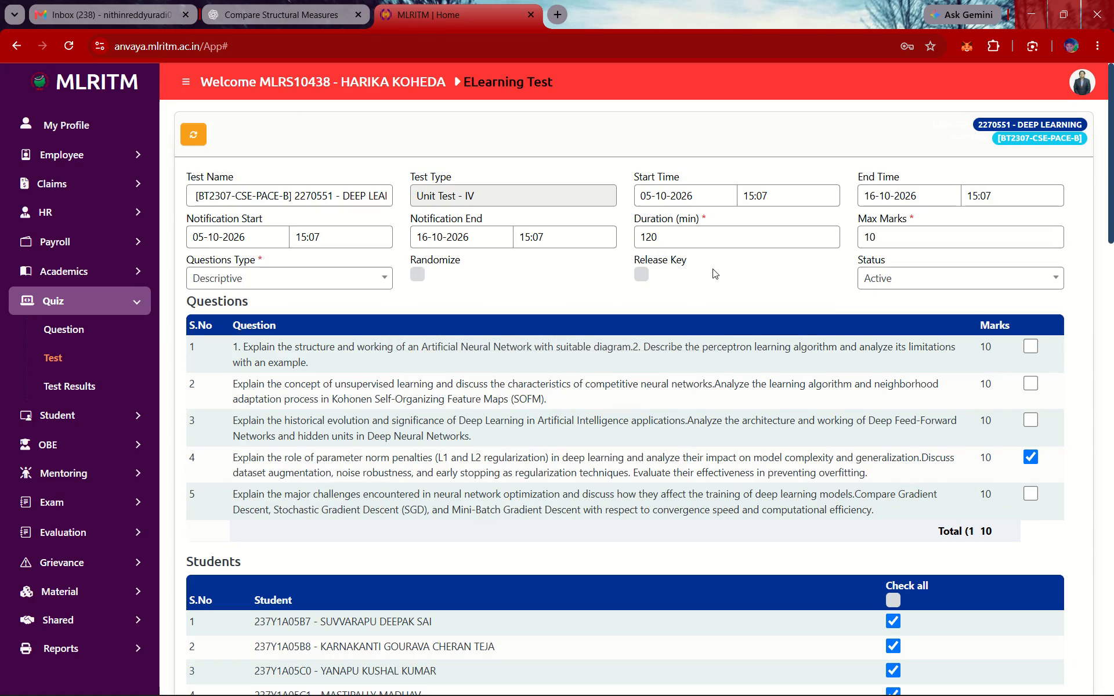
click(910, 191)
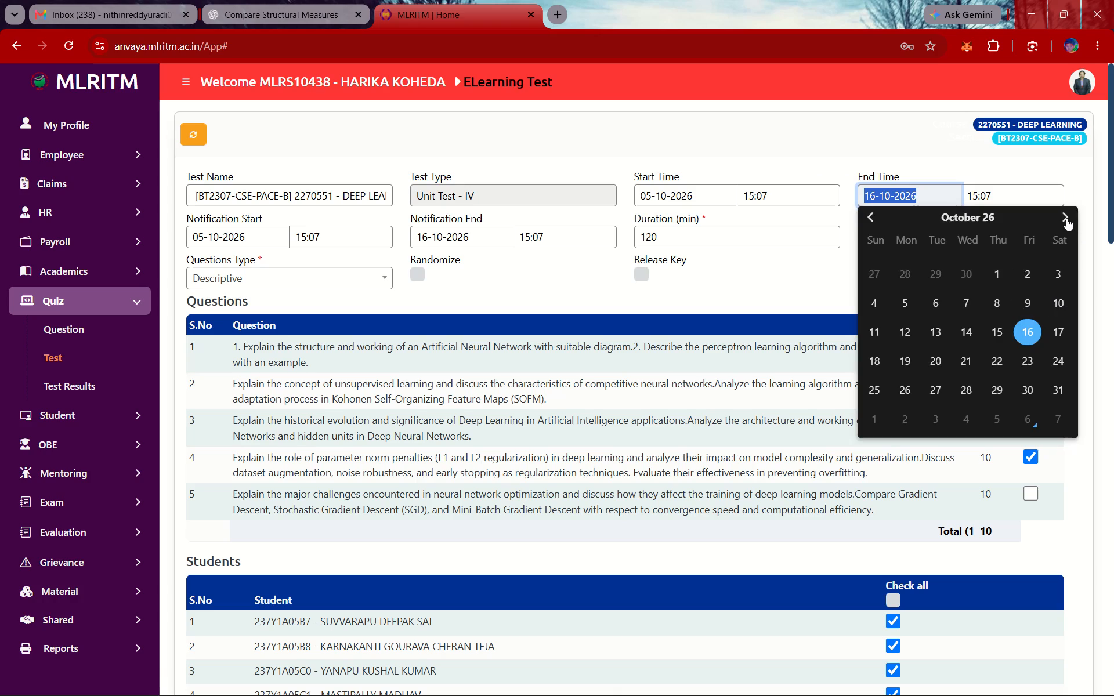
click(1066, 218)
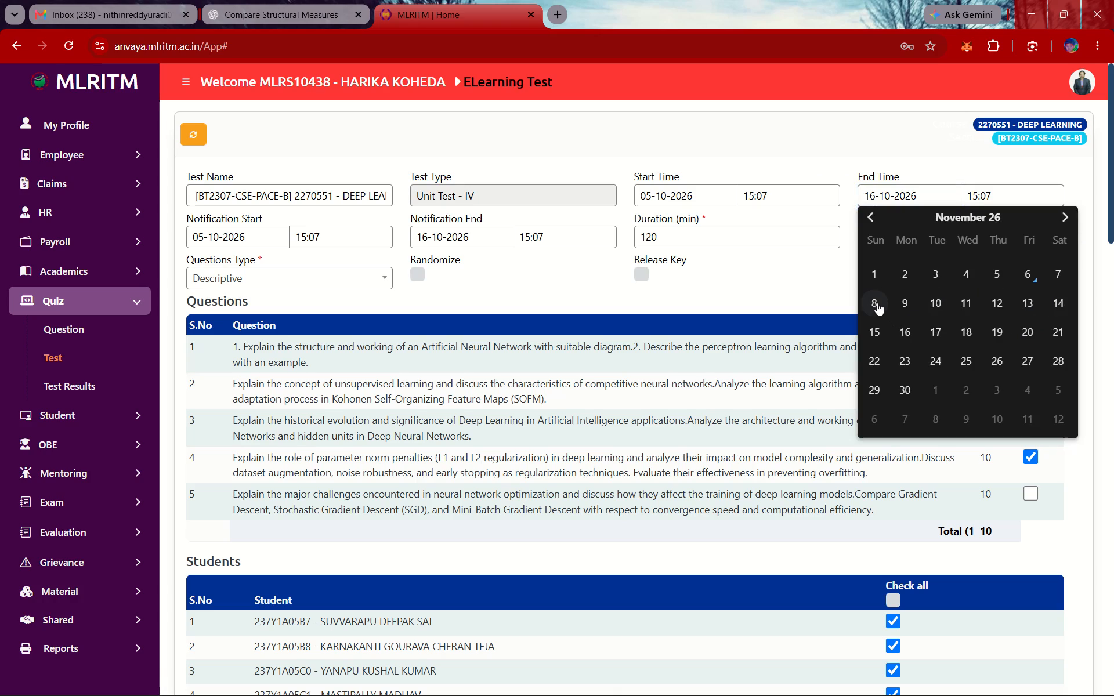
click(877, 302)
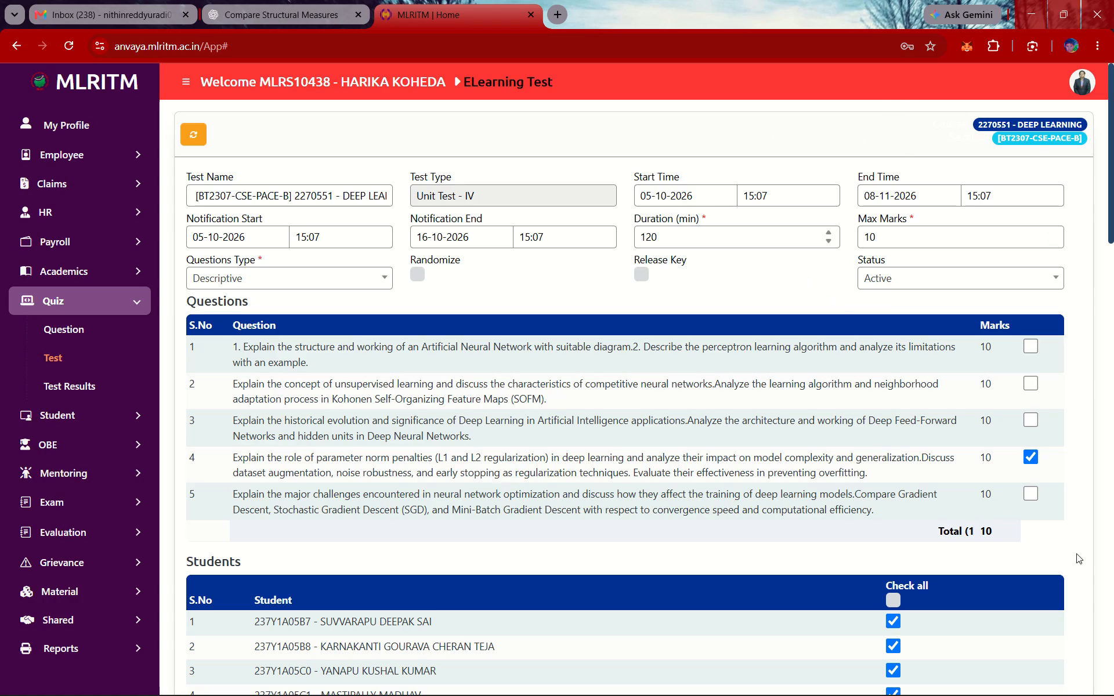
Check all students for Unit Test - IV and save it, returning to the test list.
click(898, 597)
scroll(898, 597, down, 8)
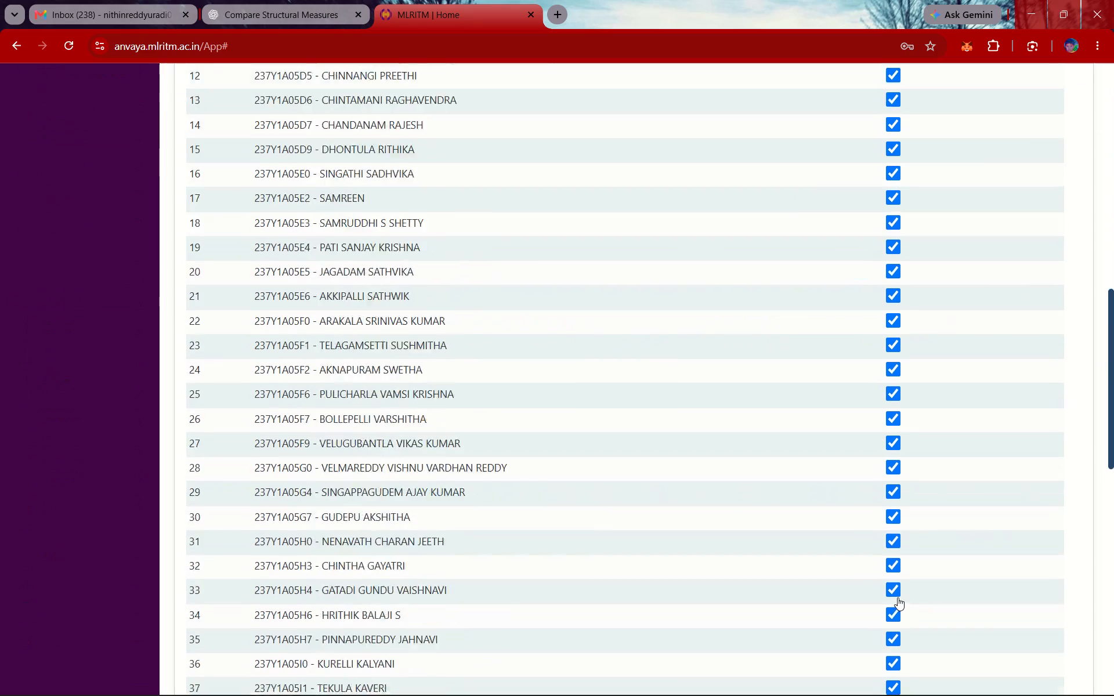
scroll(898, 597, down, 6)
click(210, 665)
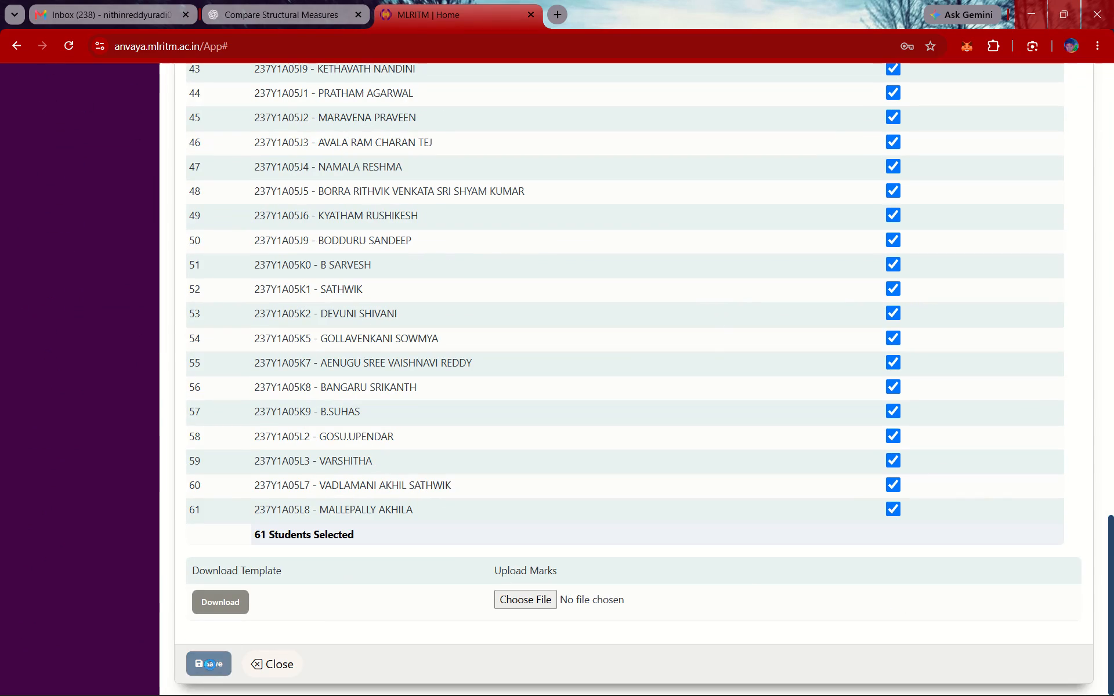
click(569, 443)
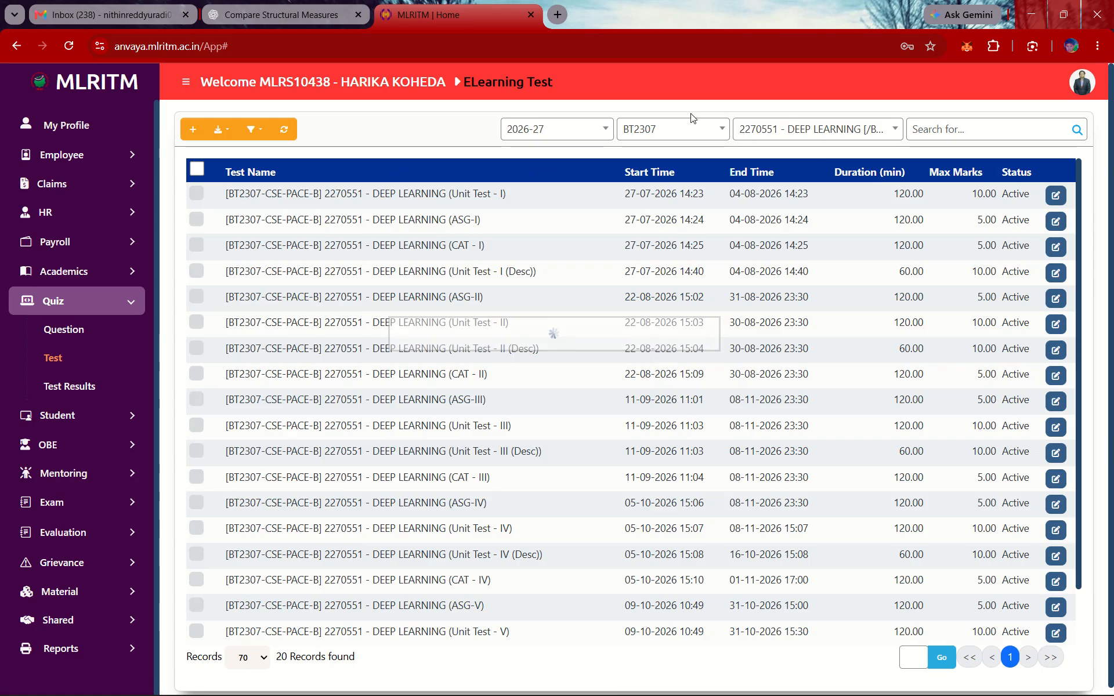
Open the Deep Learning Unit Test - IV (Desc) for editing from the test list.
click(818, 127)
click(834, 375)
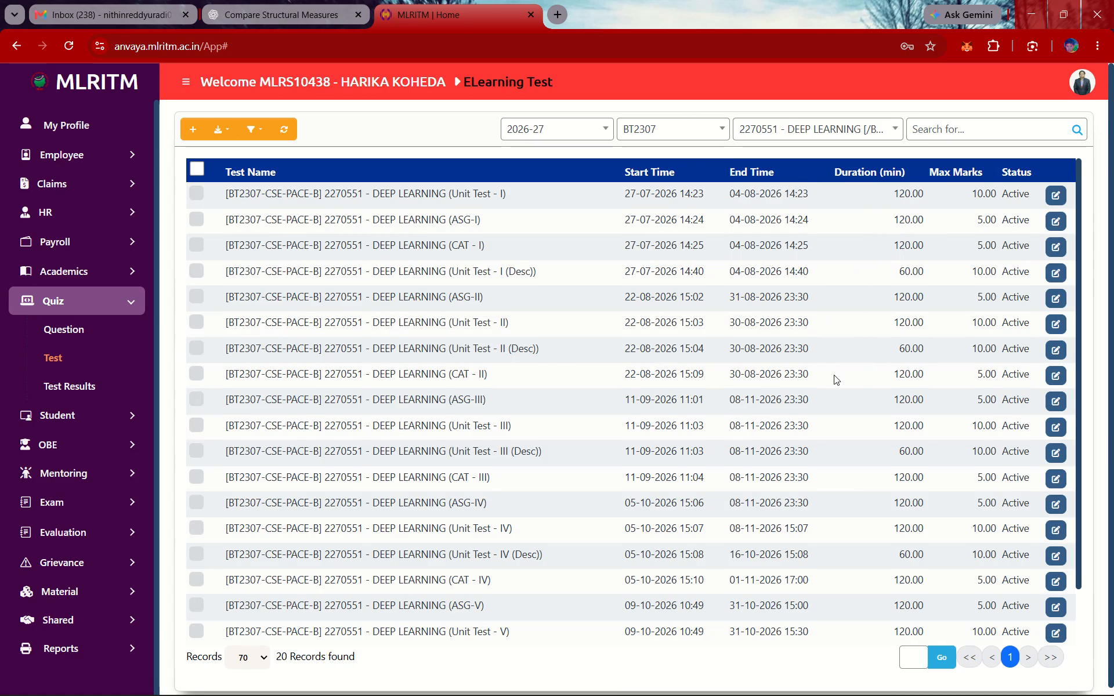
scroll(834, 375, down, 4)
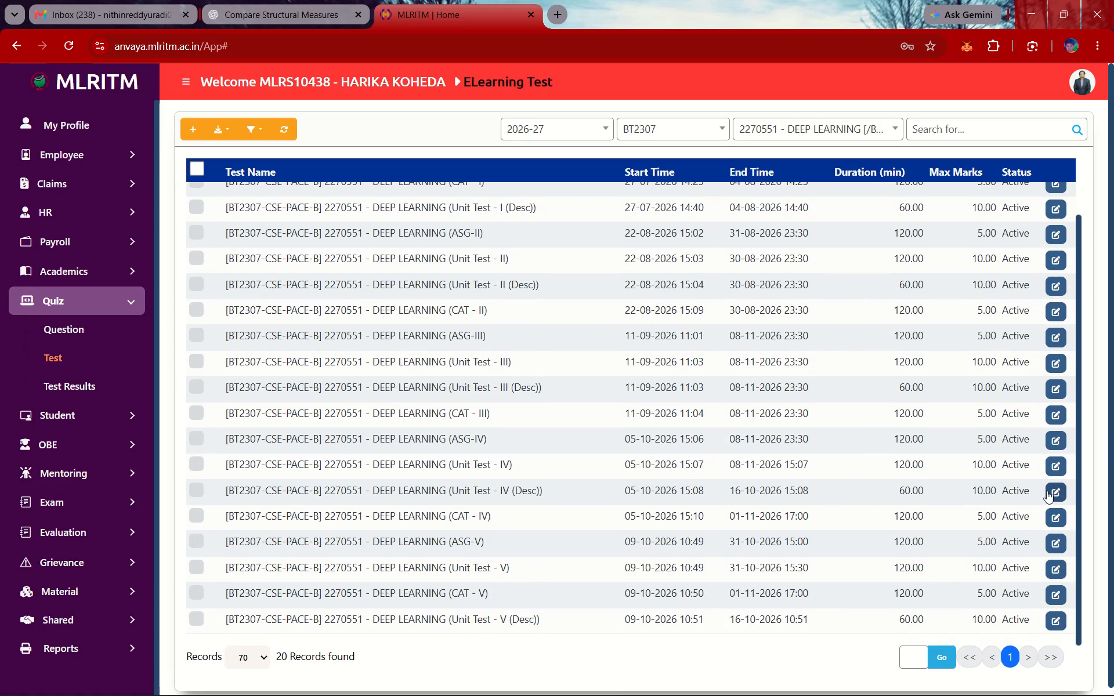
click(1047, 491)
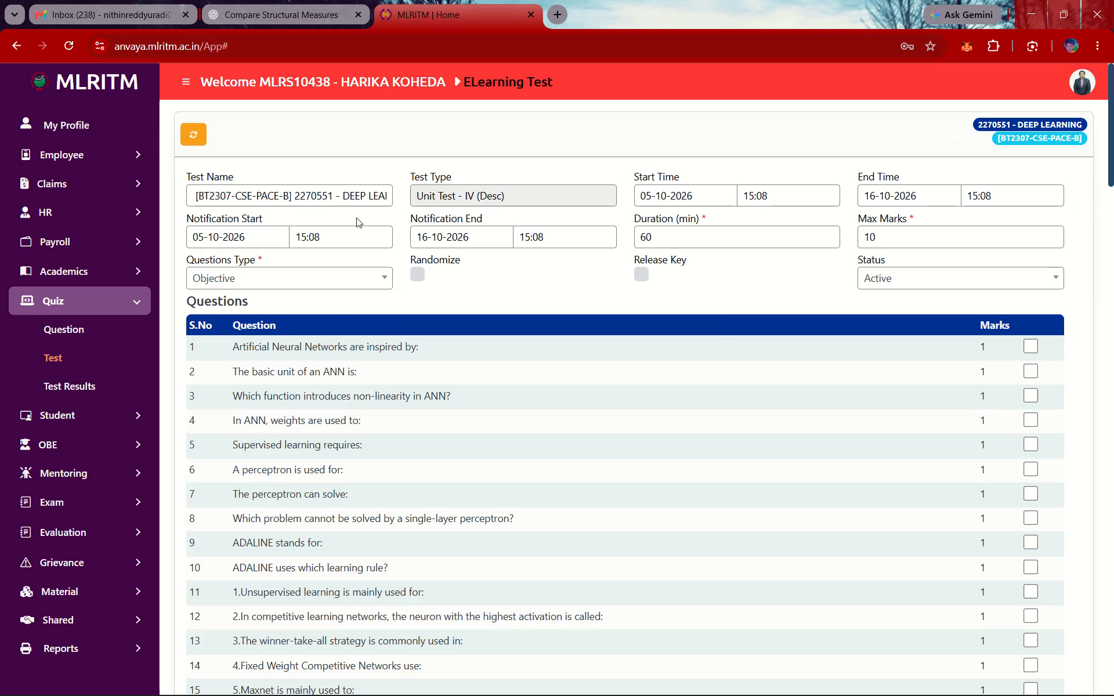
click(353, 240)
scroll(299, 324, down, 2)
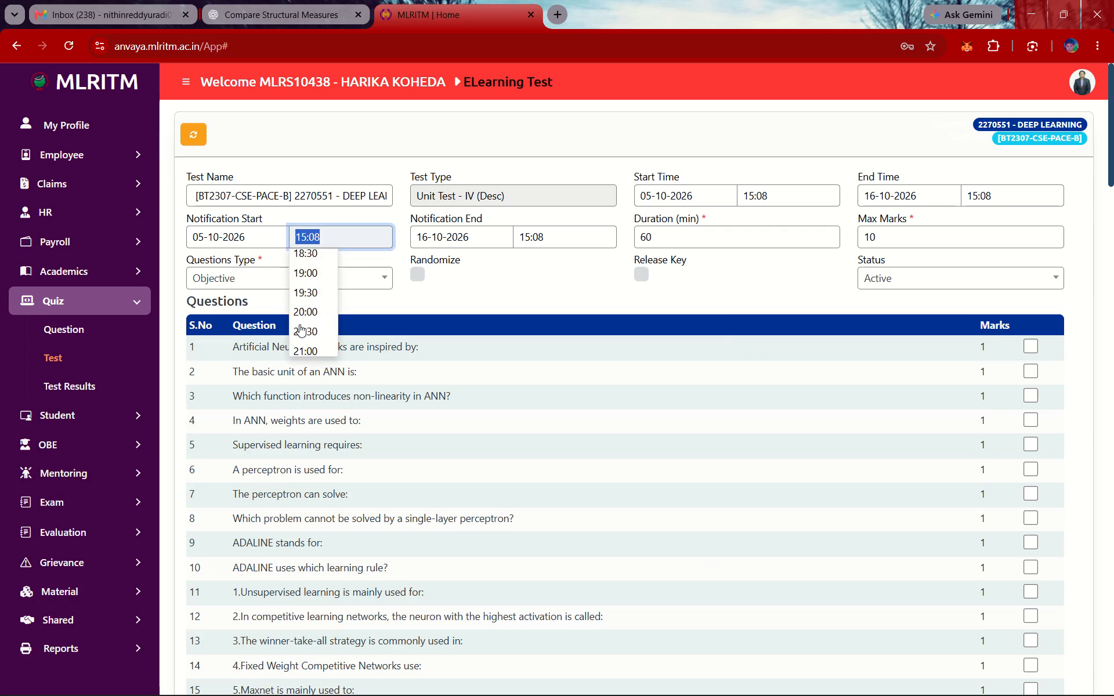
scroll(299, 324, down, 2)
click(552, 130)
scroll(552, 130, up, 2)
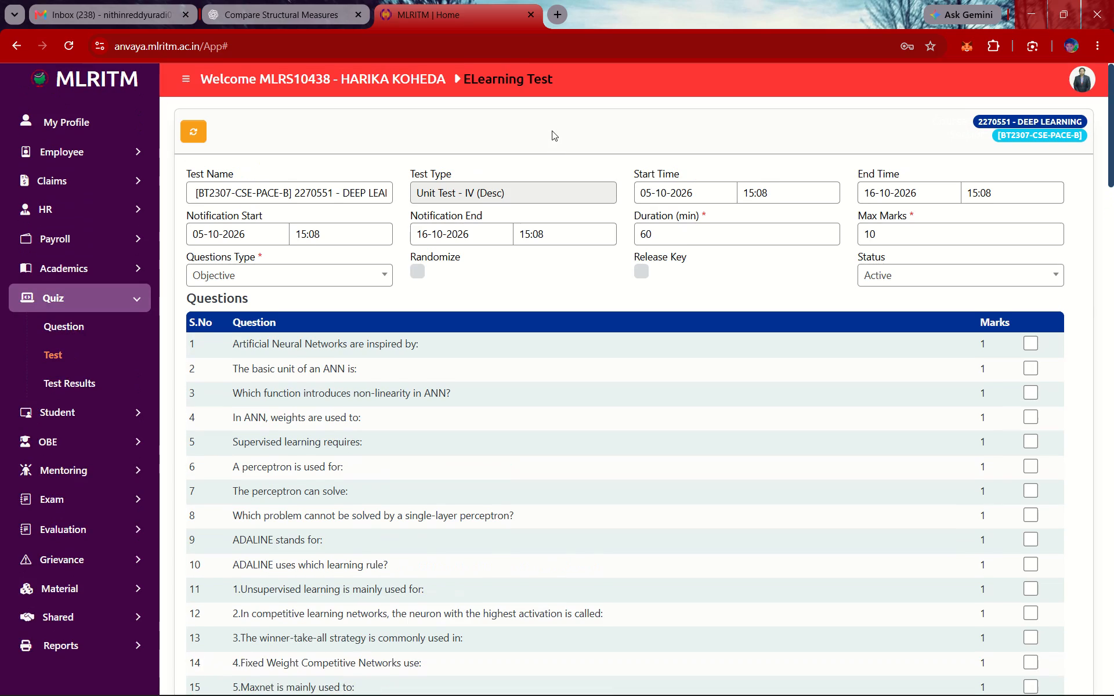
Set the notification end of Unit Test - IV (Desc) to 08-11-2026 at 23:30.
click(468, 237)
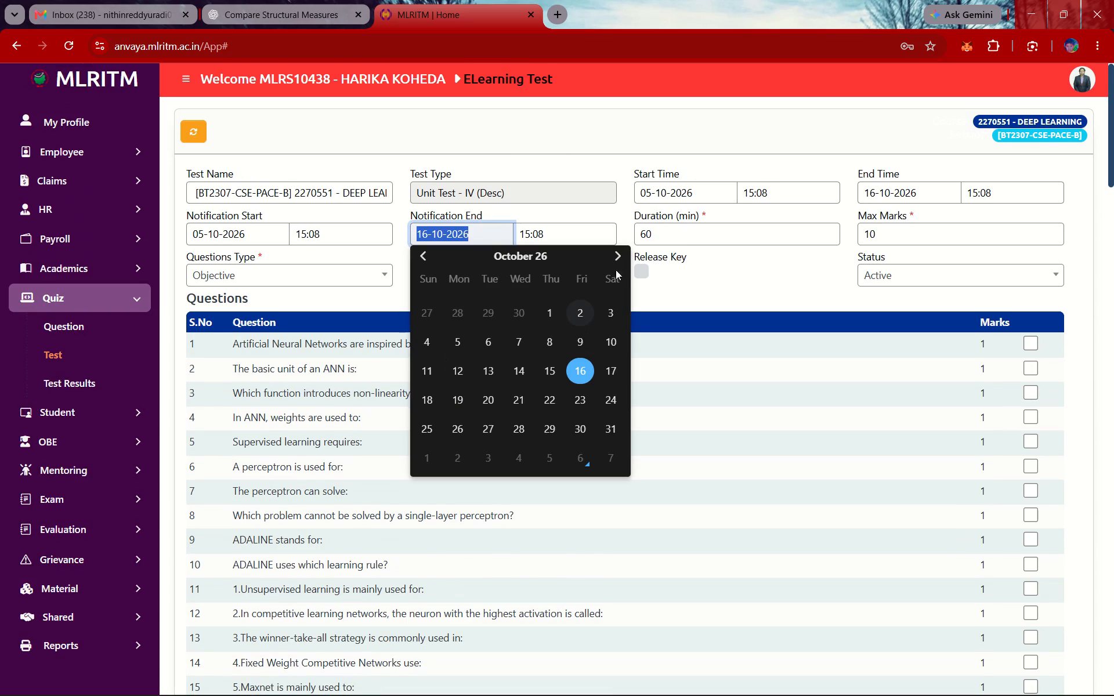
click(620, 252)
click(430, 335)
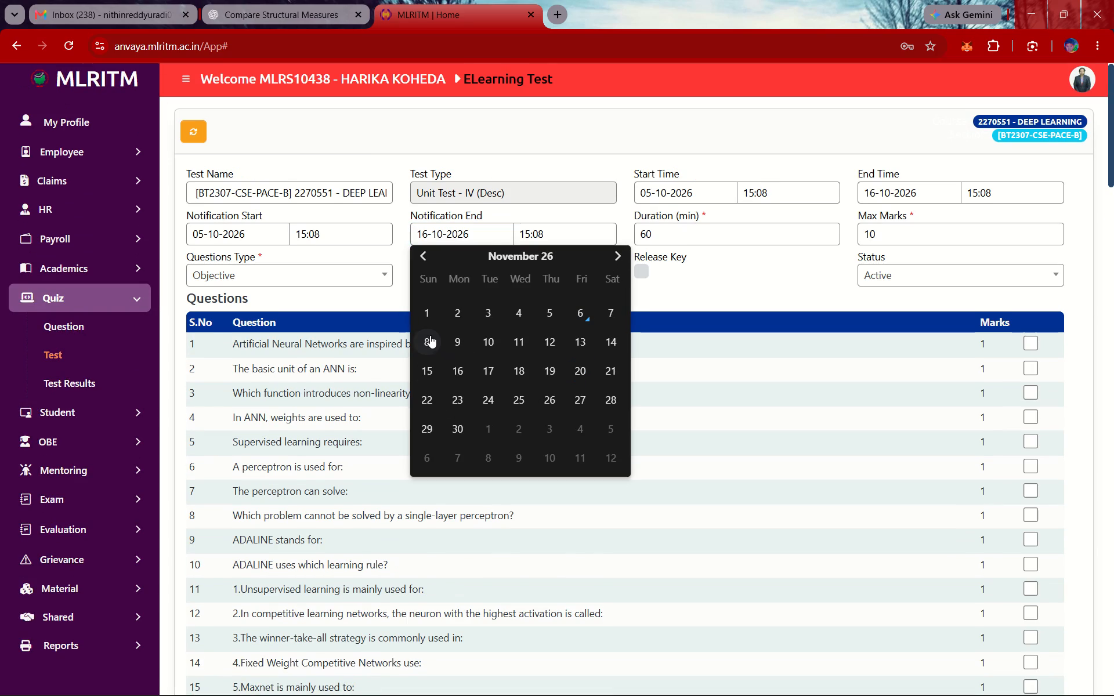
click(562, 227)
scroll(545, 325, down, 5)
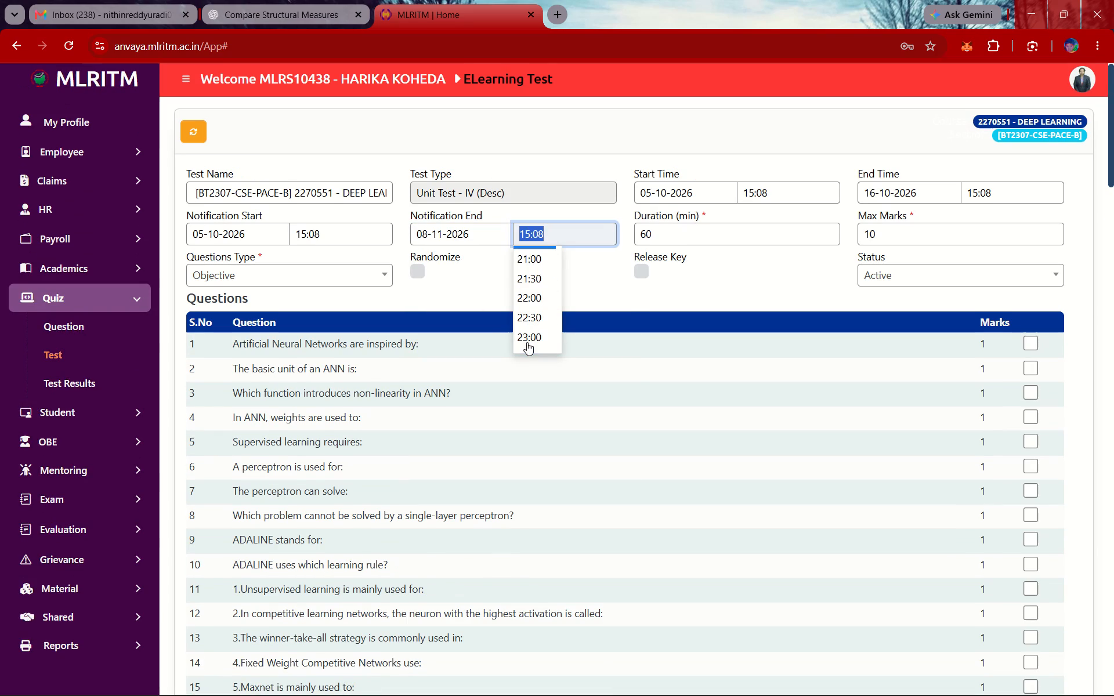
click(532, 347)
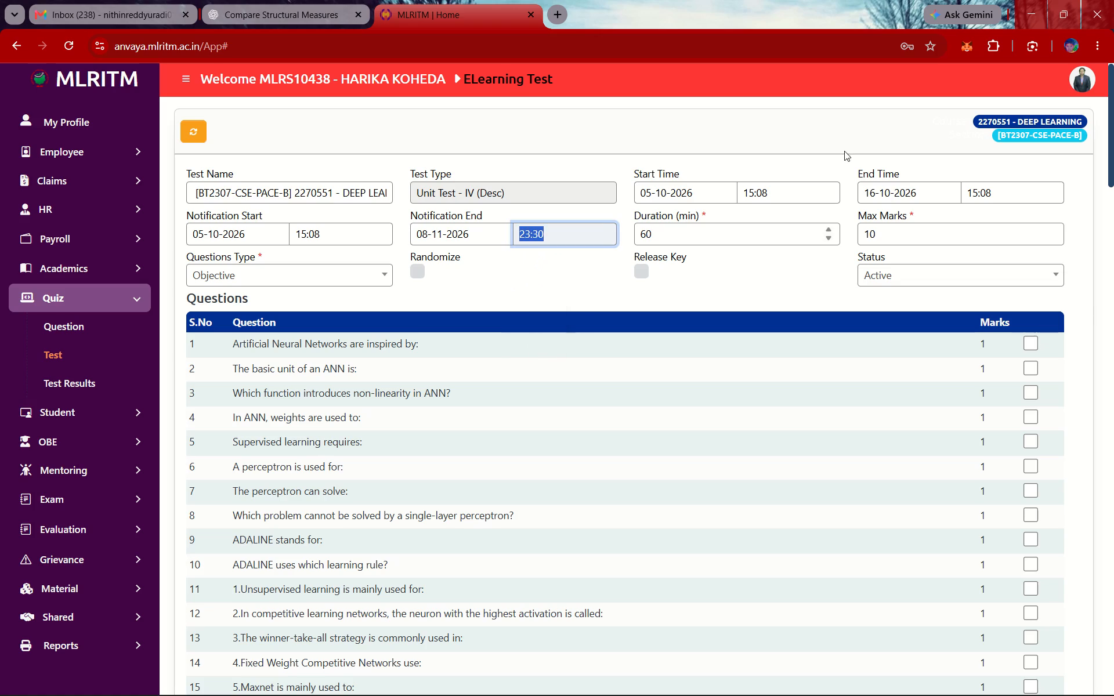
Set the end time of Unit Test - IV (Desc) to 08-11-2026 at 23:30.
click(942, 186)
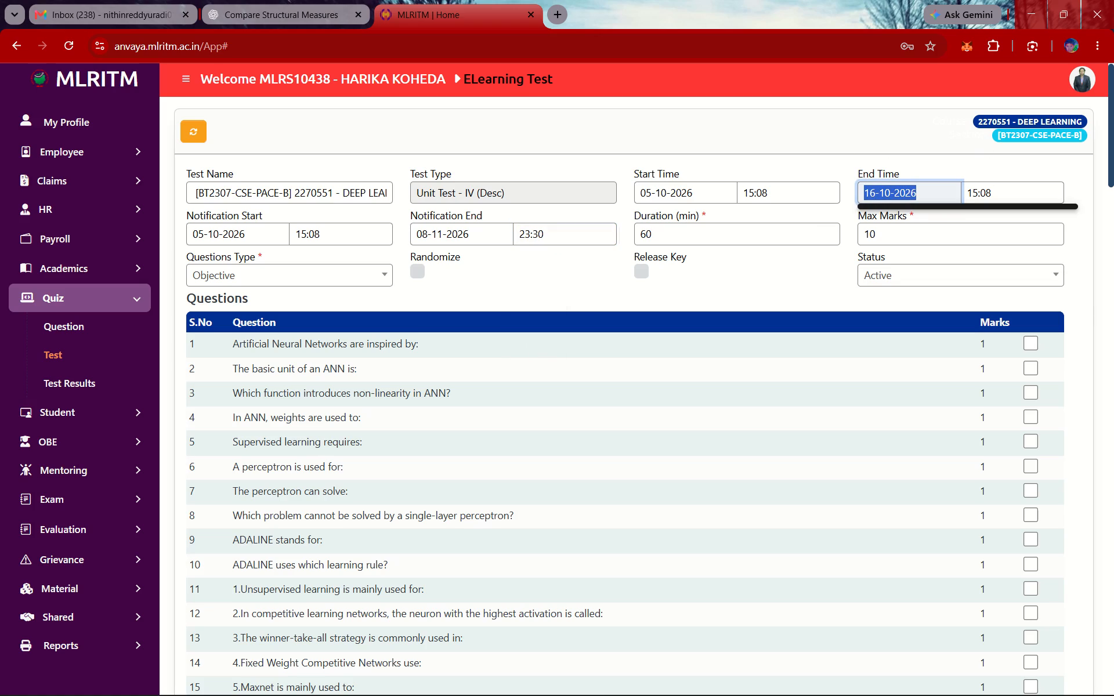
click(1071, 215)
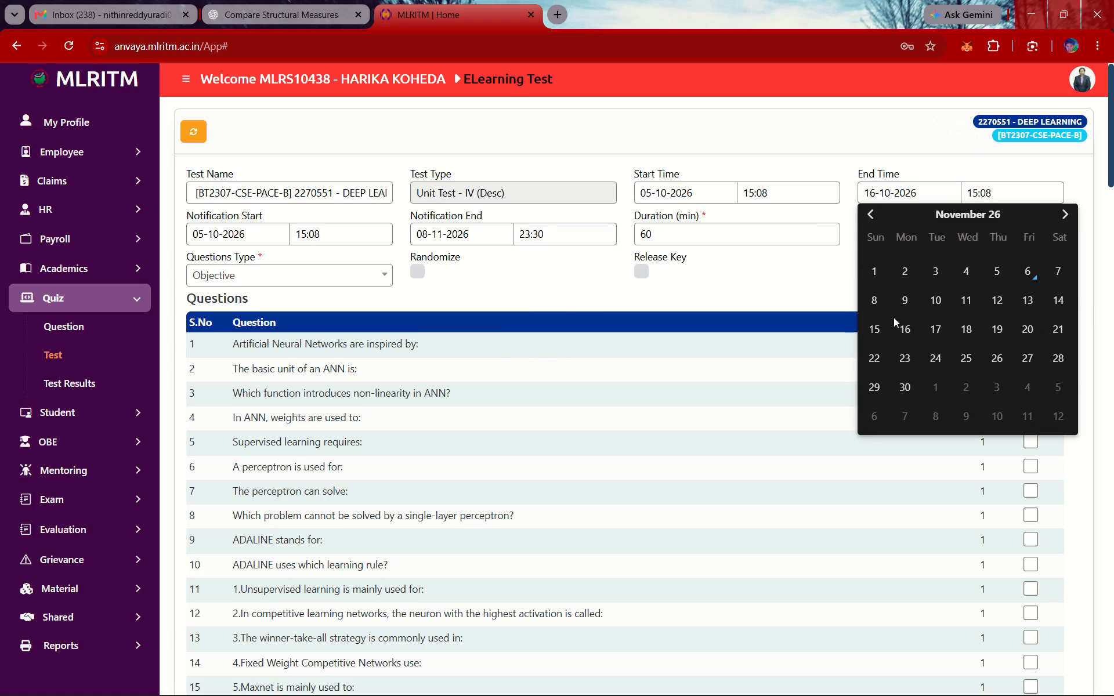
click(874, 302)
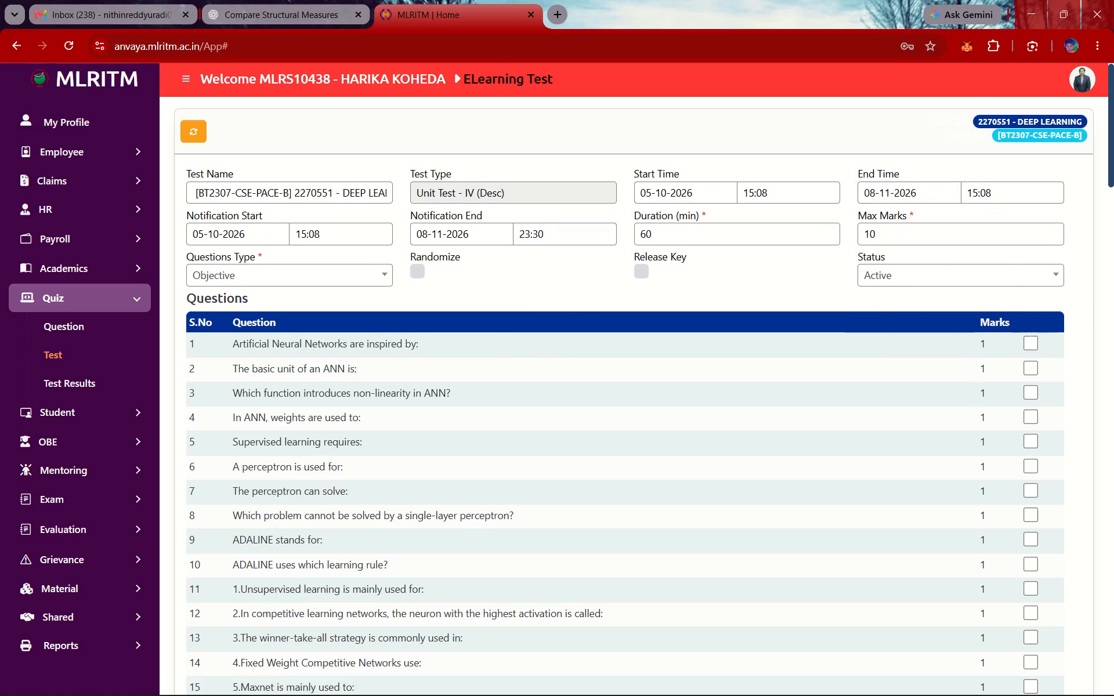
click(1015, 185)
scroll(997, 261, down, 2)
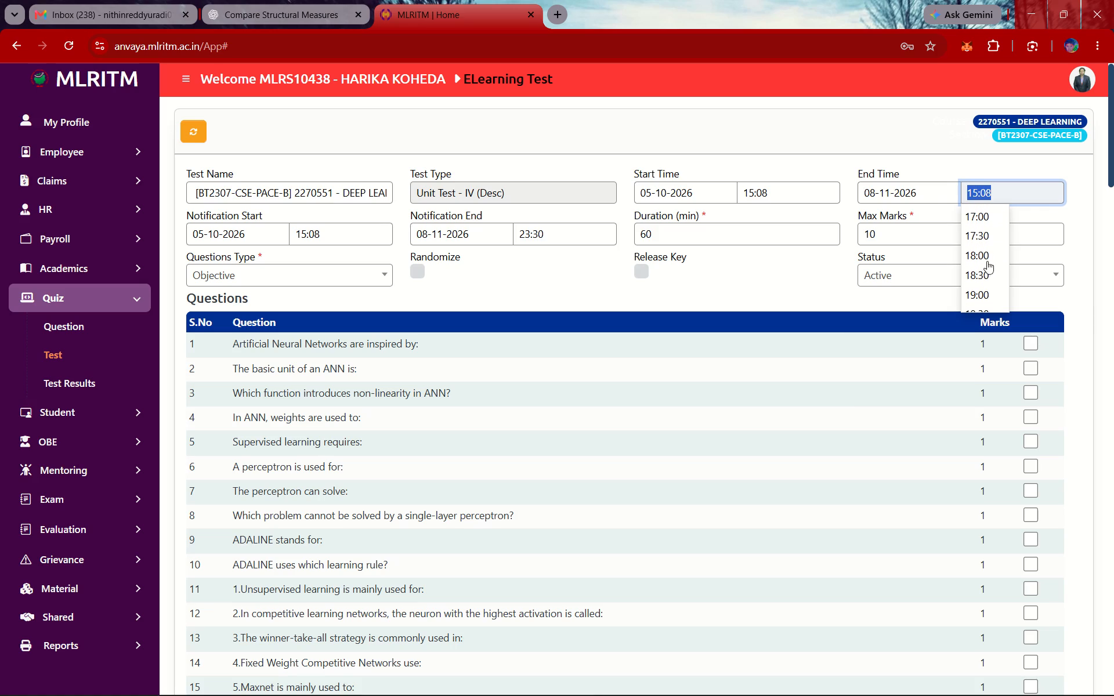
scroll(976, 282, down, 4)
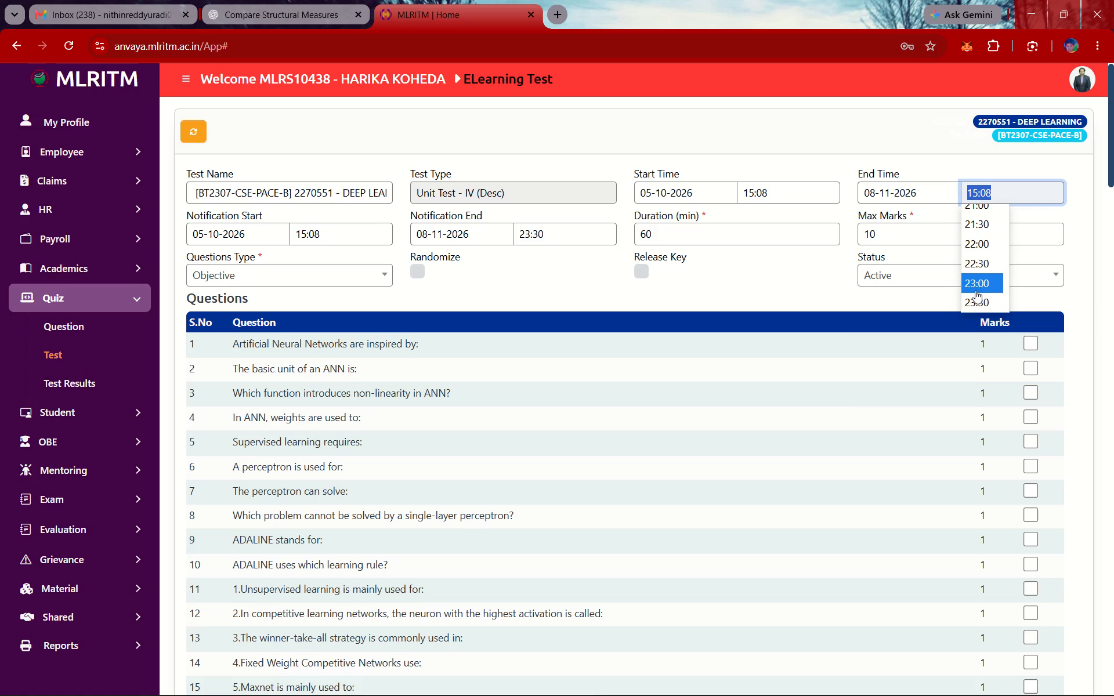
click(974, 302)
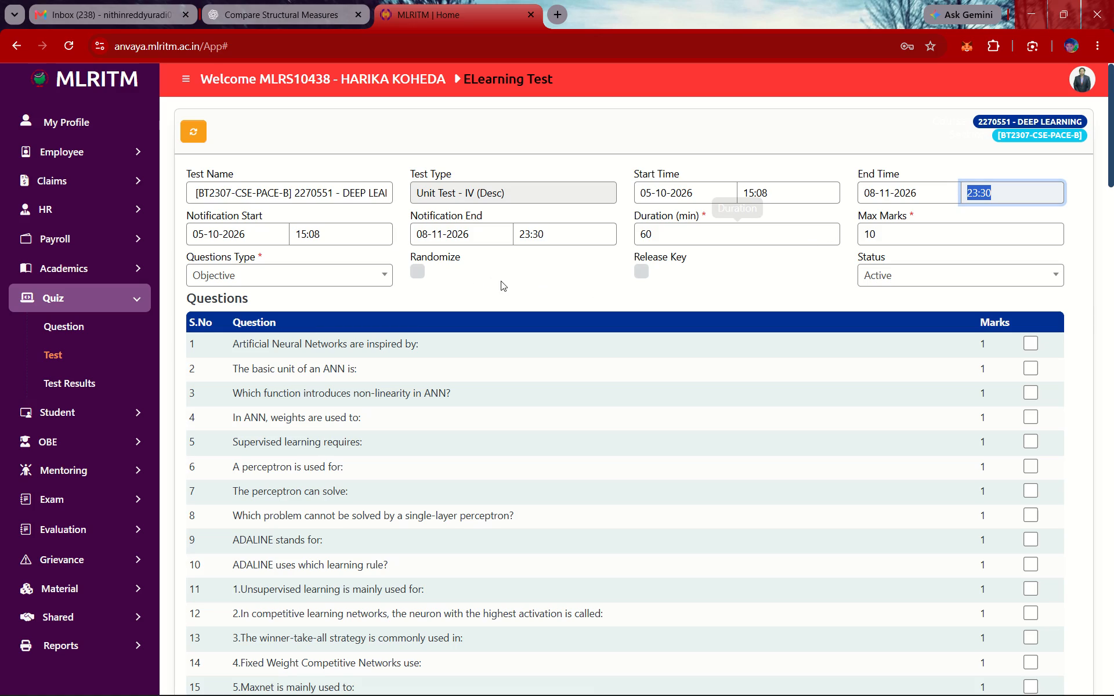
Check all students for Unit Test - IV (Desc) and save it, returning to the test list.
scroll(501, 281, down, 11)
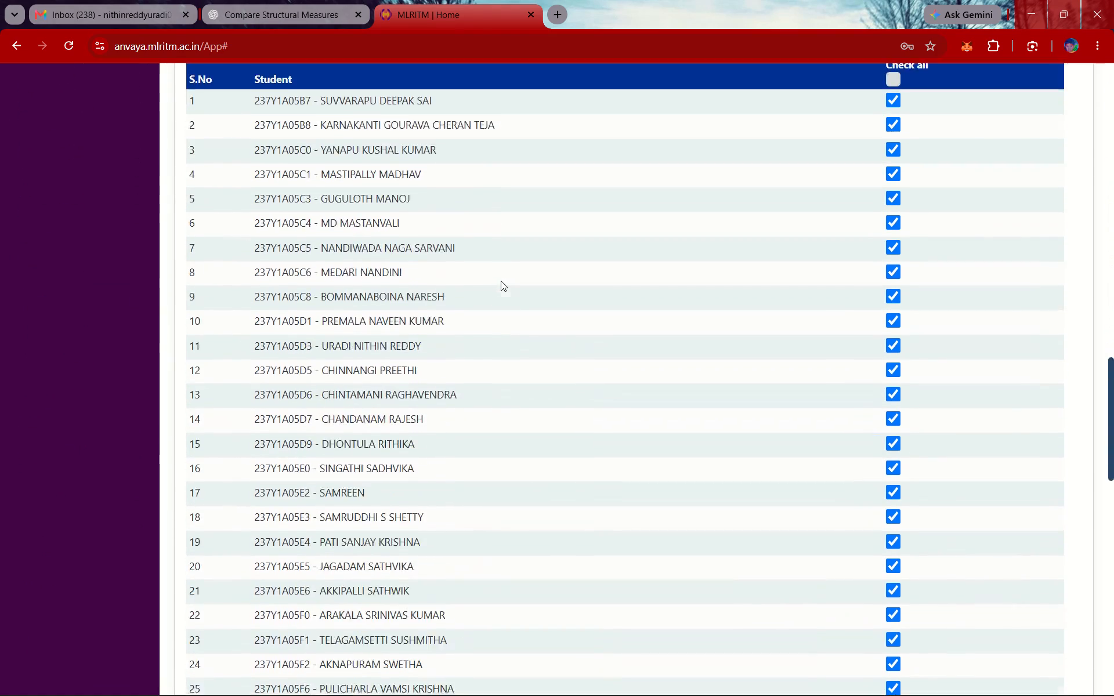
scroll(501, 281, down, 2)
scroll(501, 281, up, 2)
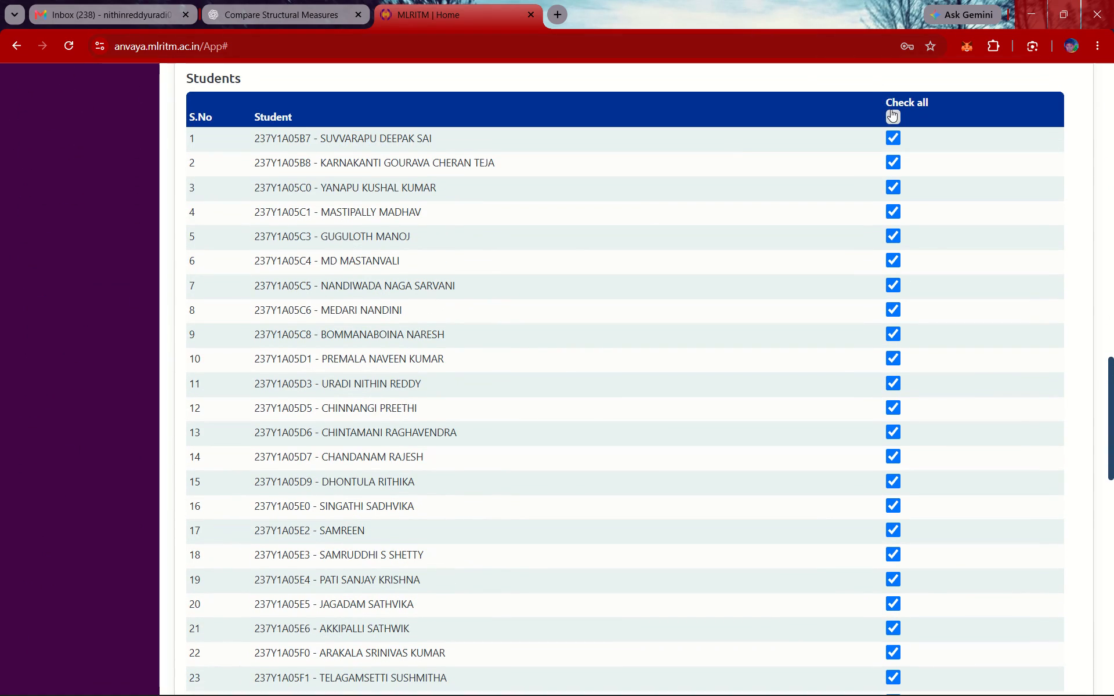
click(891, 109)
scroll(779, 241, down, 16)
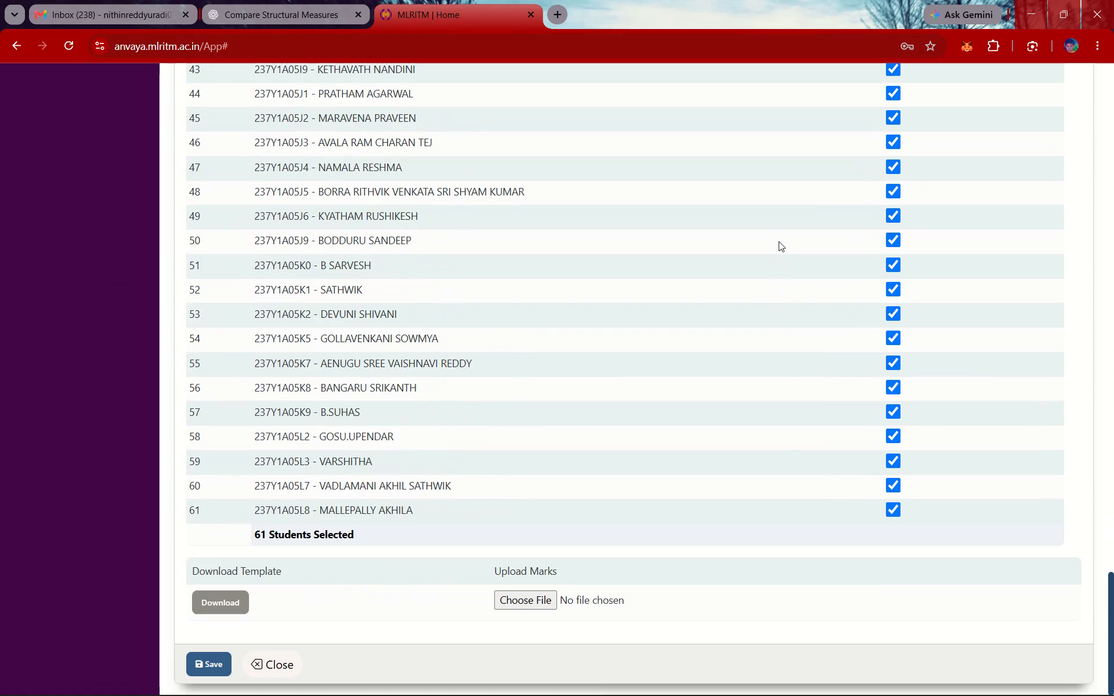
scroll(779, 241, down, 5)
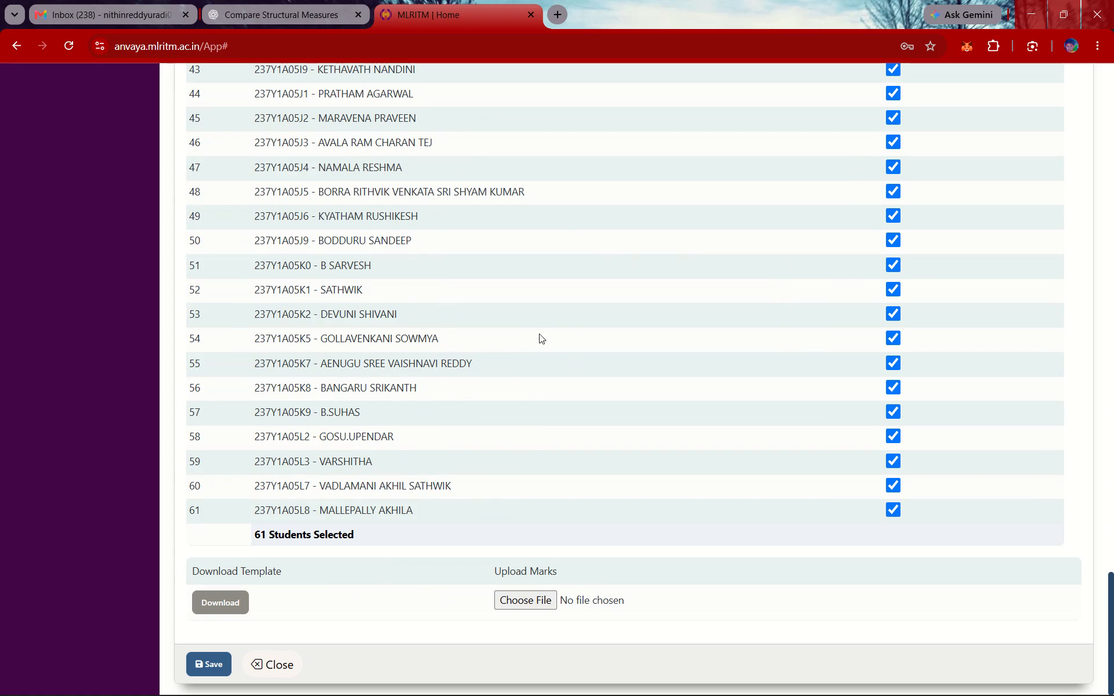
click(199, 671)
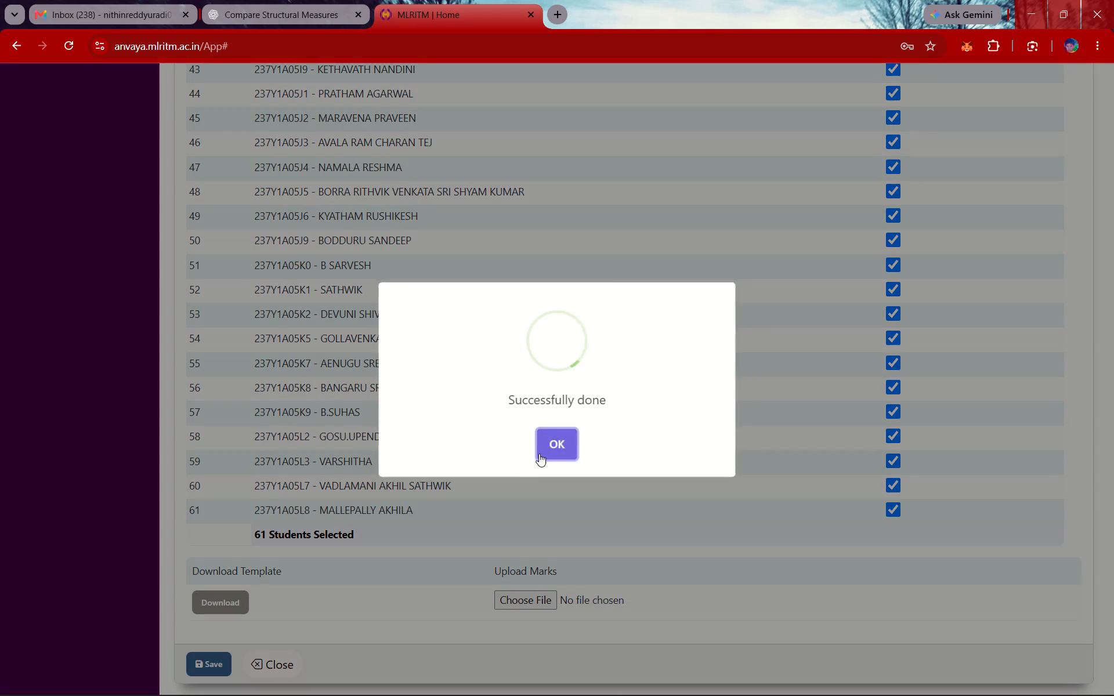
click(563, 443)
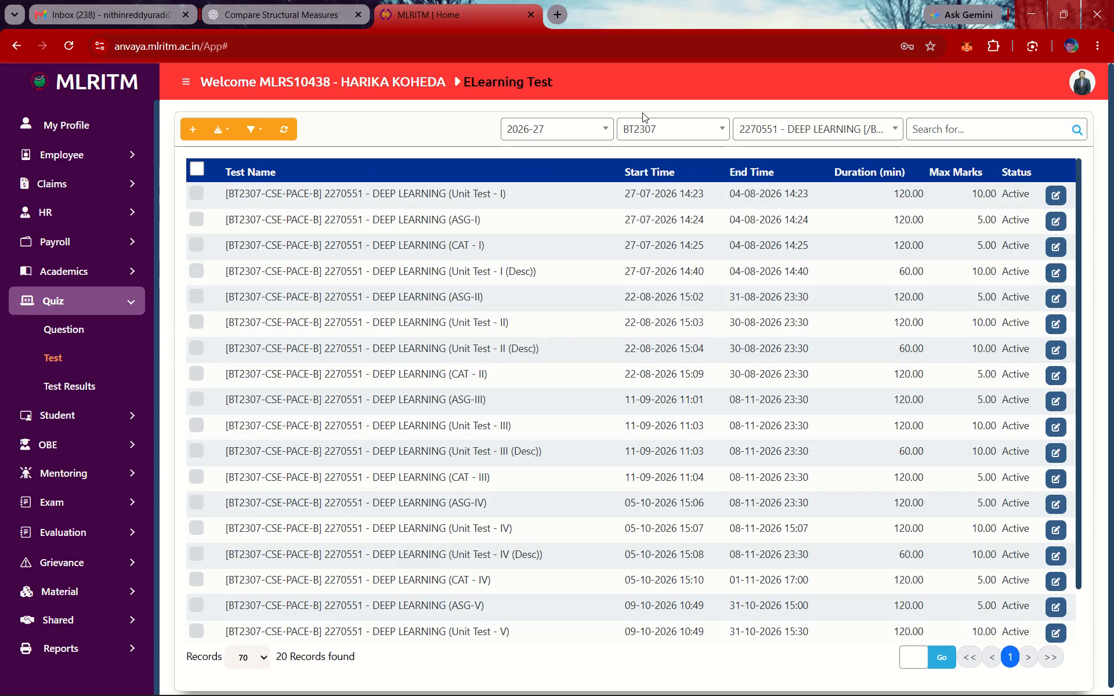
Open the Deep Learning CAT - IV test for editing from the test list.
scroll(782, 278, down, 2)
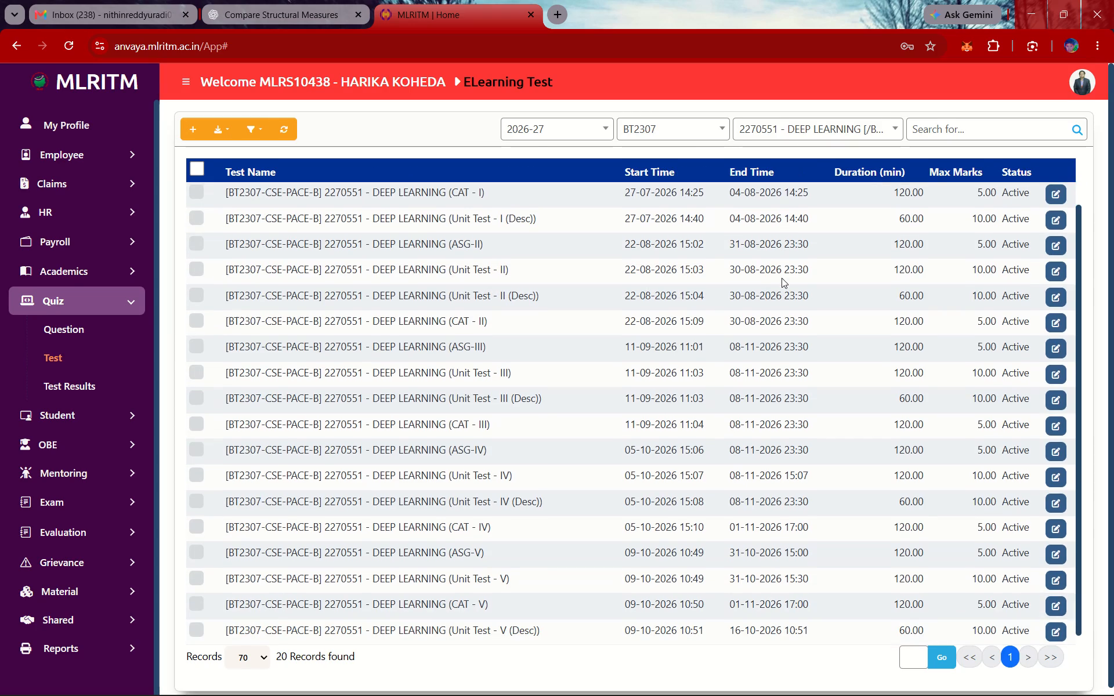
scroll(782, 278, down, 1)
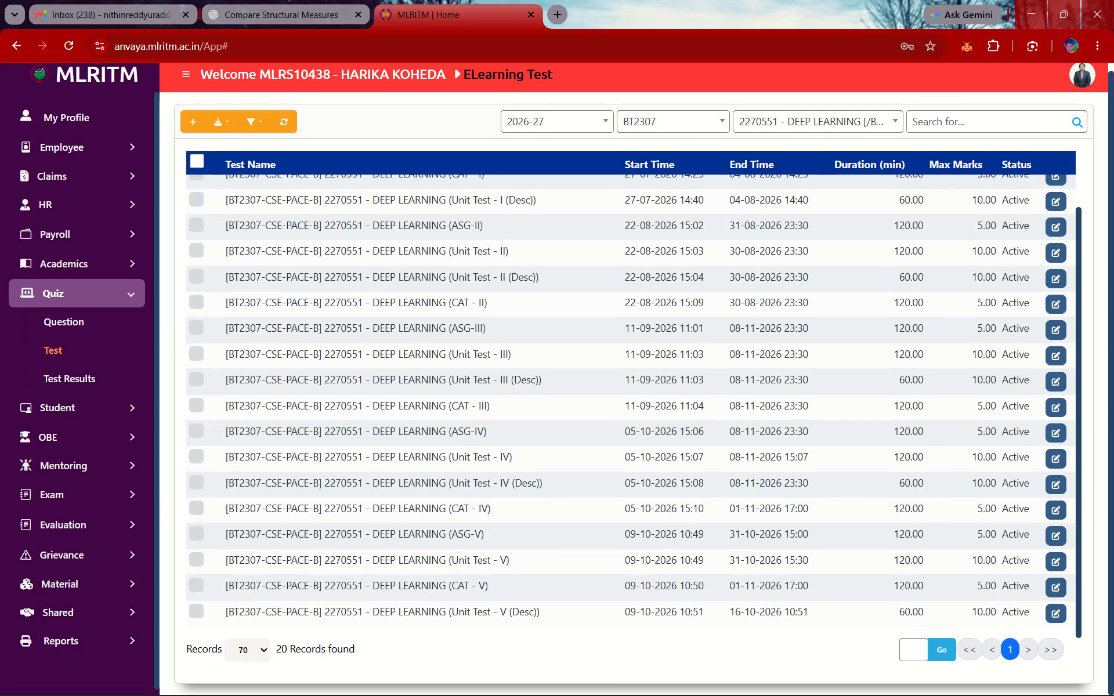
click(1055, 512)
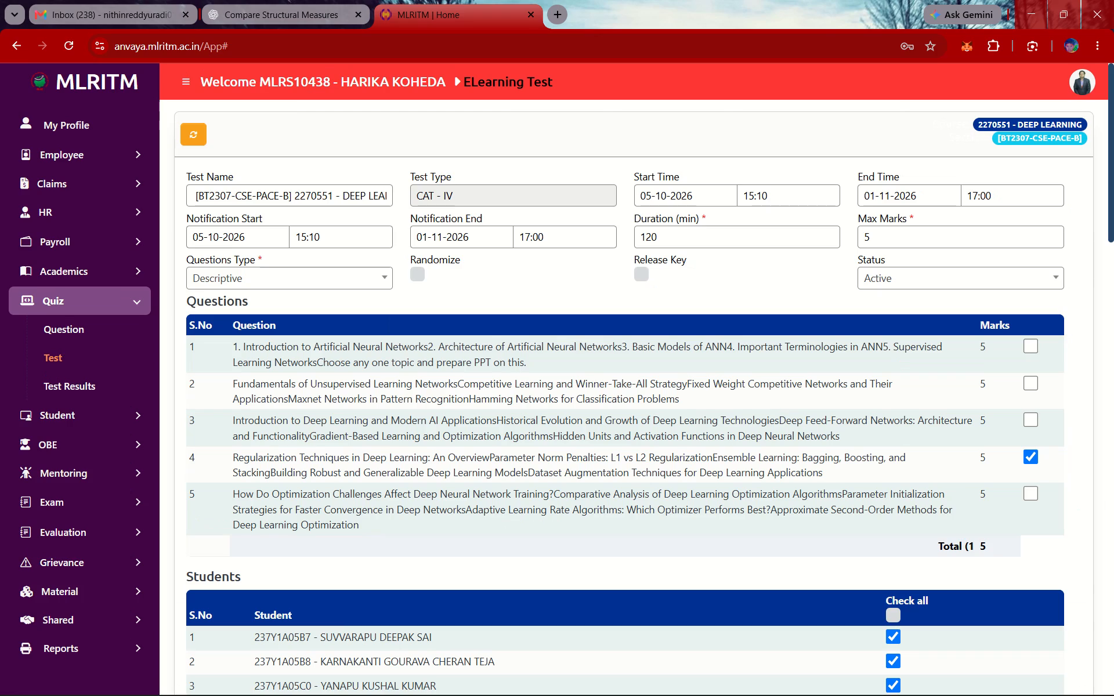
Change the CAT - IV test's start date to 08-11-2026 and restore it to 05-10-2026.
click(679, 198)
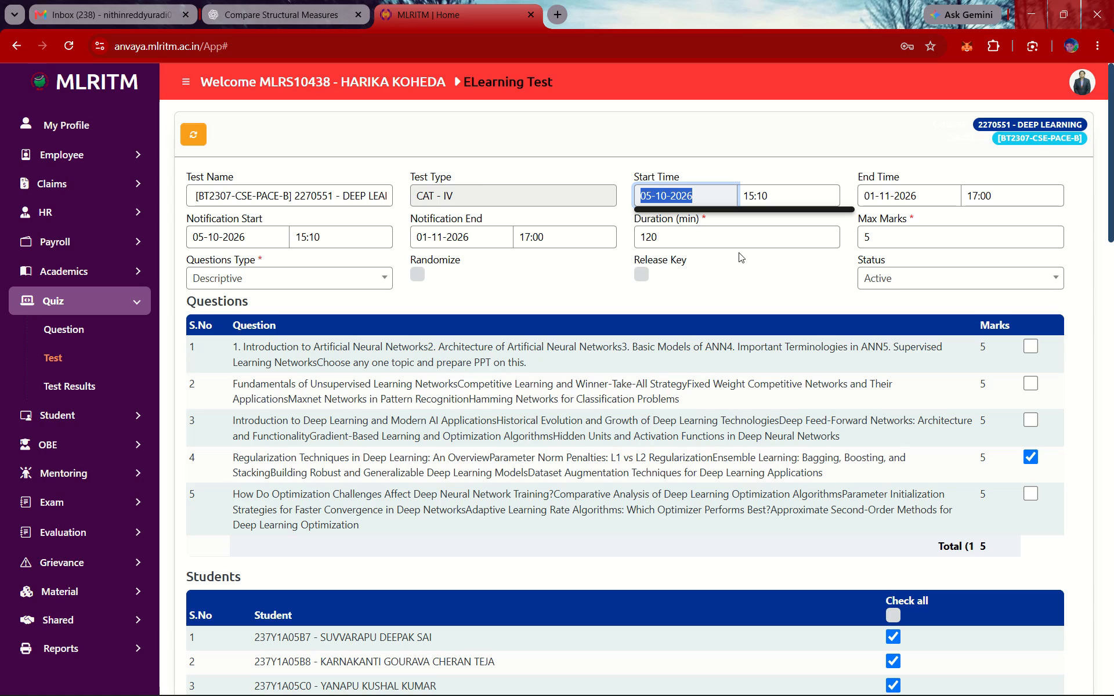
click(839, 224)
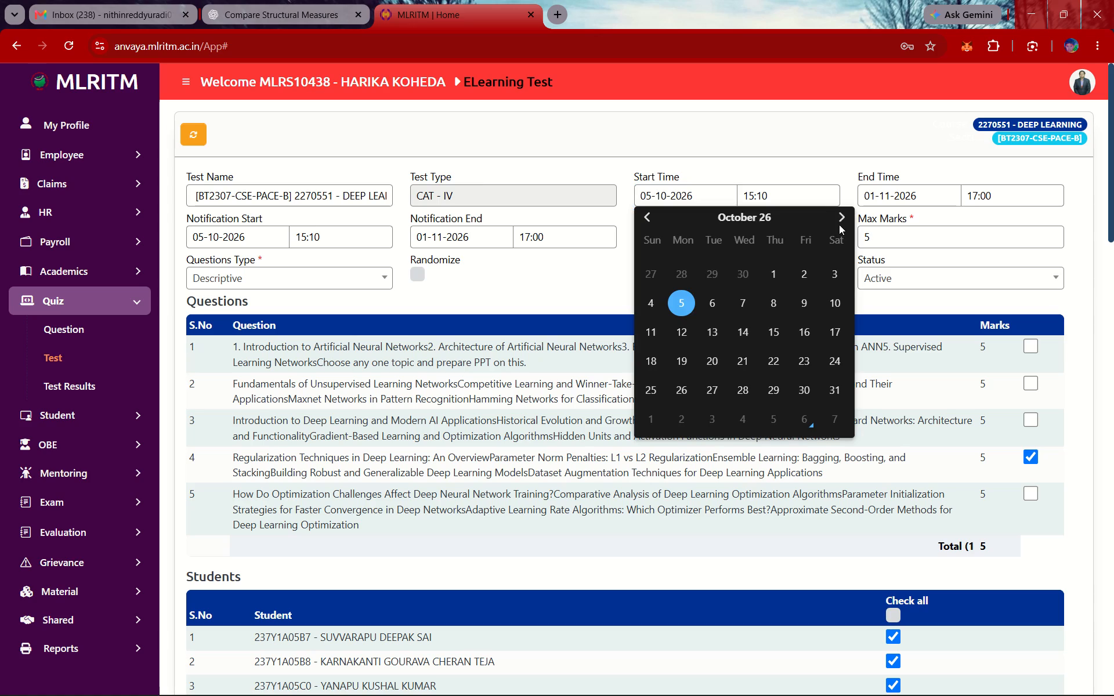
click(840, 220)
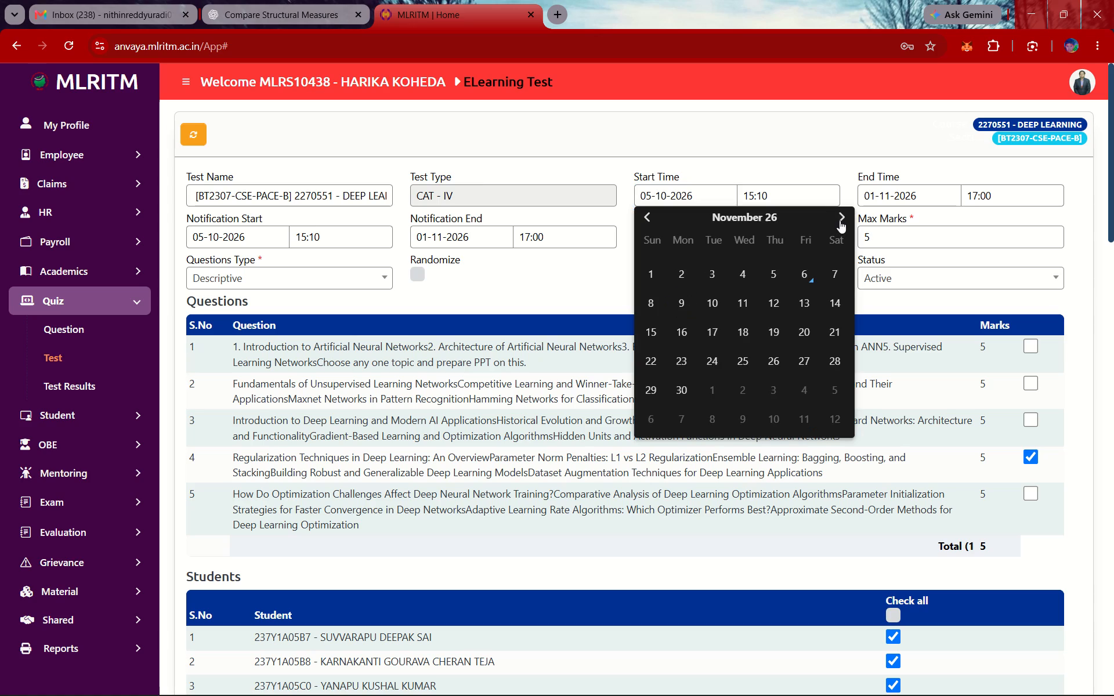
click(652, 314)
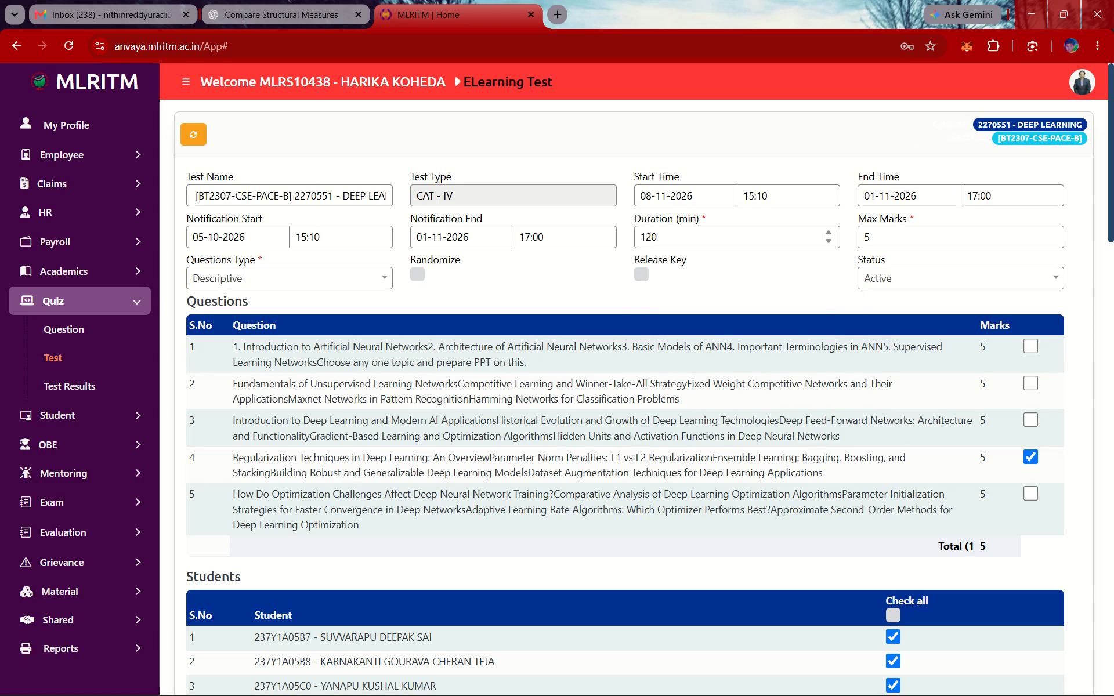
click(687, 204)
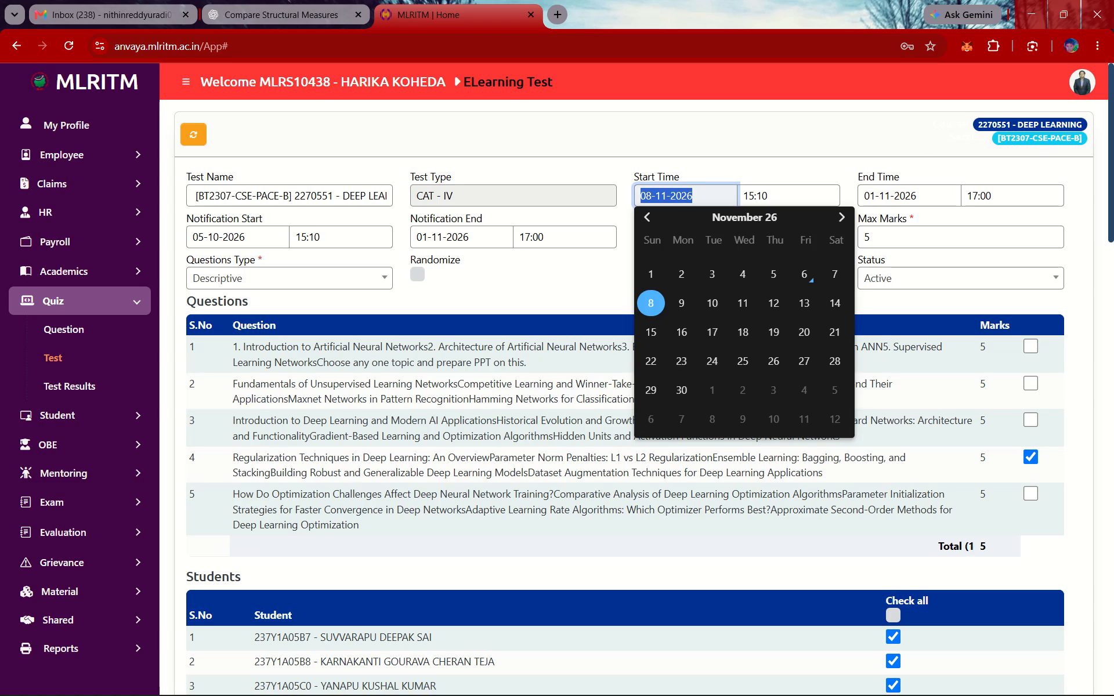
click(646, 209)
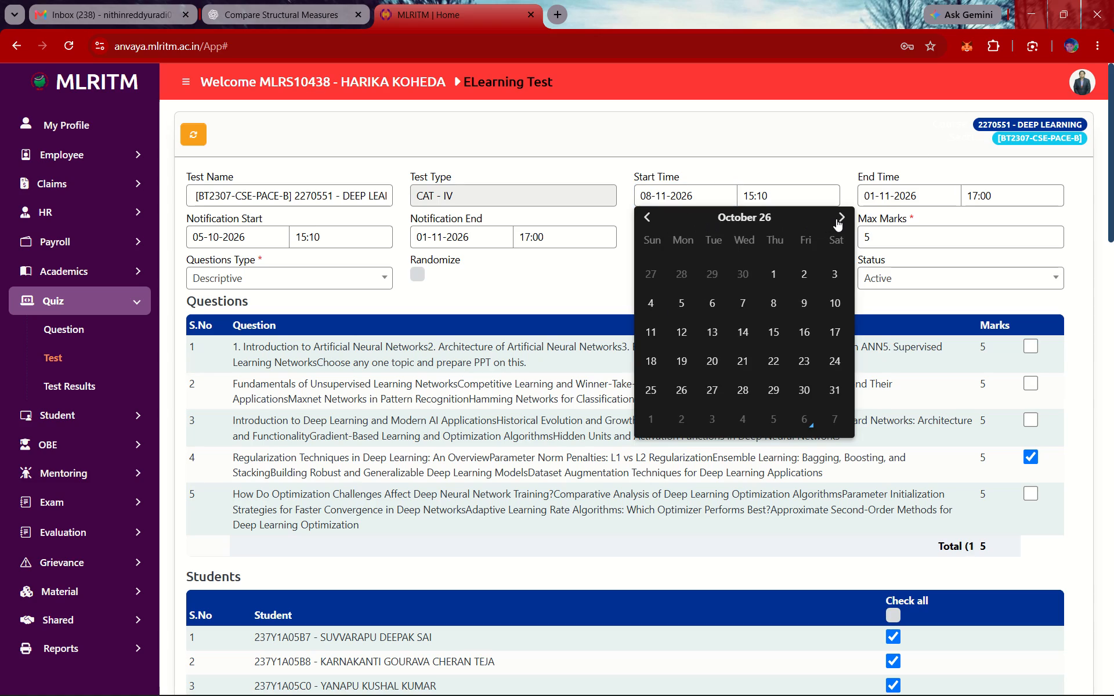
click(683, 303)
Set both the end date and the notification end date of the CAT - IV test to 08-11-2026.
click(900, 200)
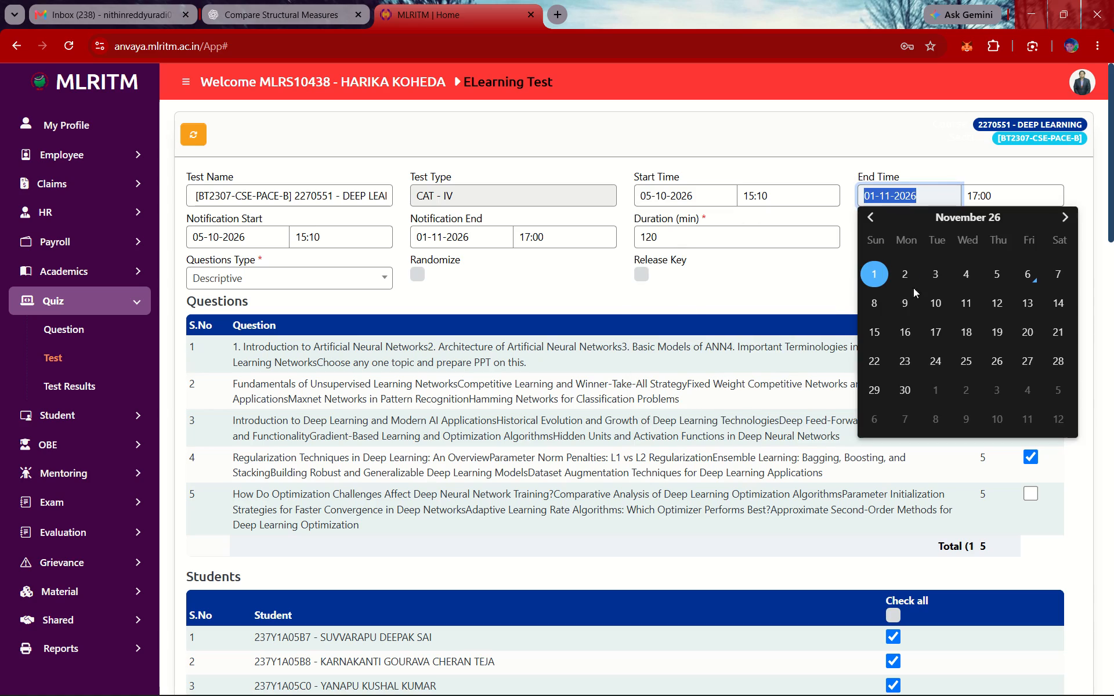
click(880, 309)
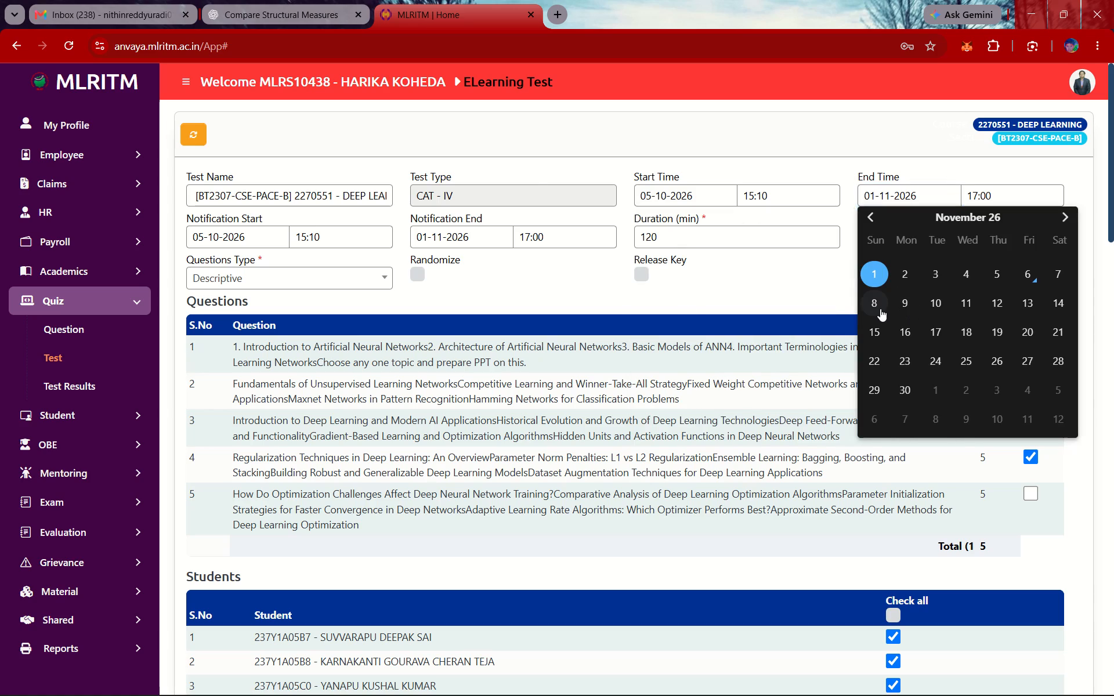
click(475, 242)
click(424, 339)
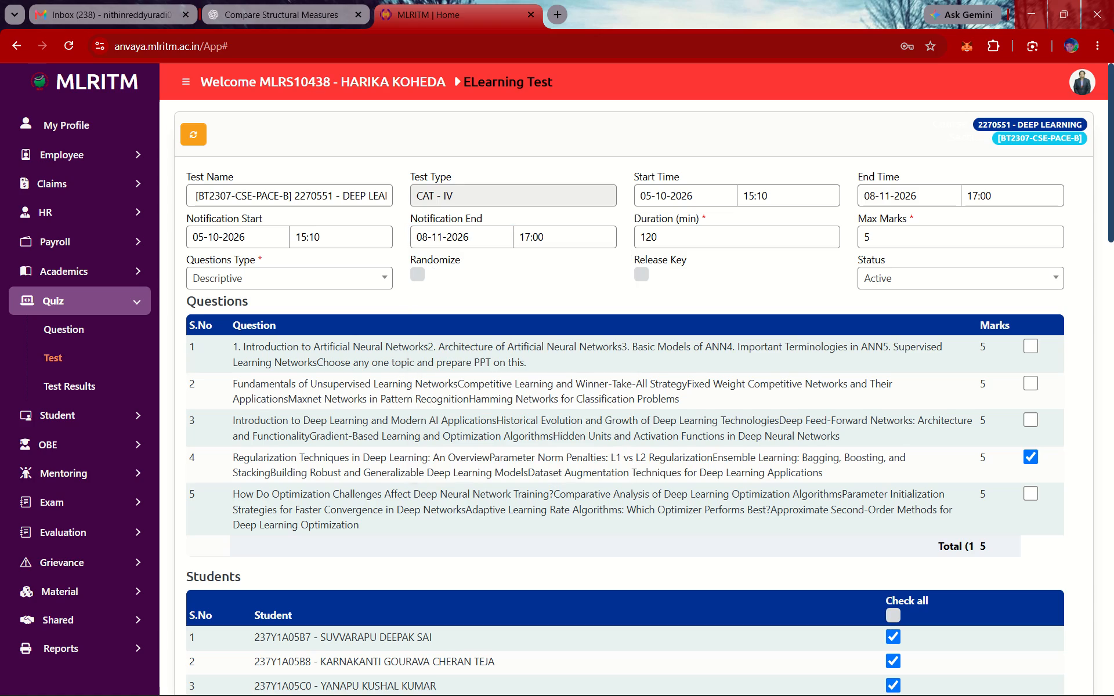
Set both the notification end time and the end time of the CAT - IV test to 23:30.
click(565, 242)
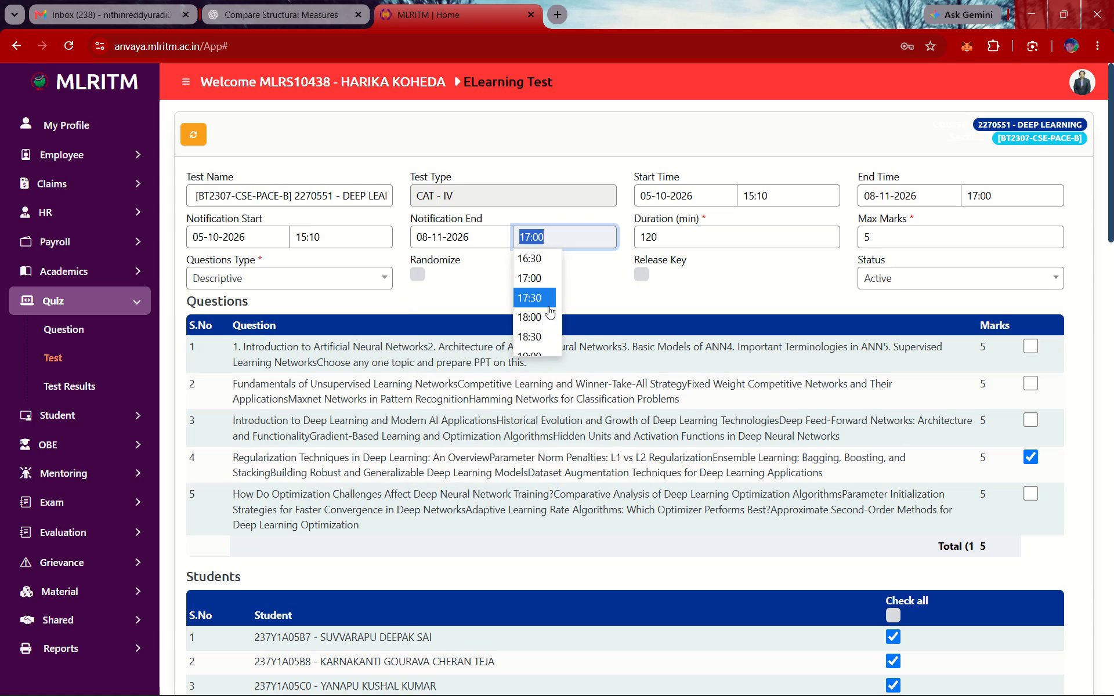
scroll(548, 306, down, 3)
click(535, 339)
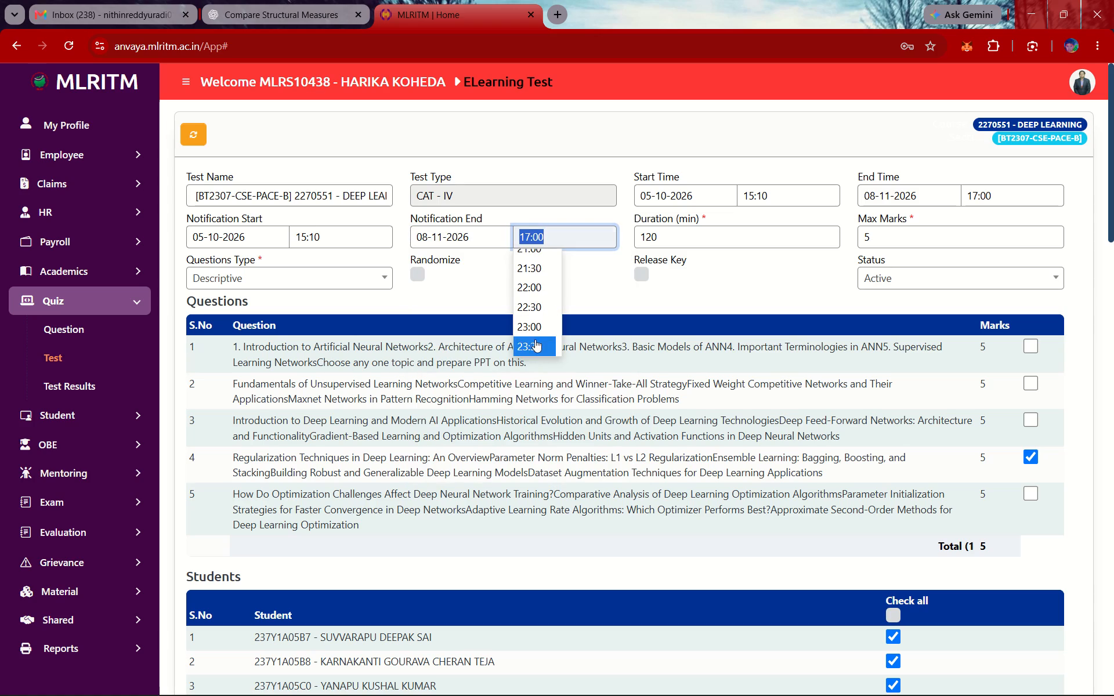
click(993, 185)
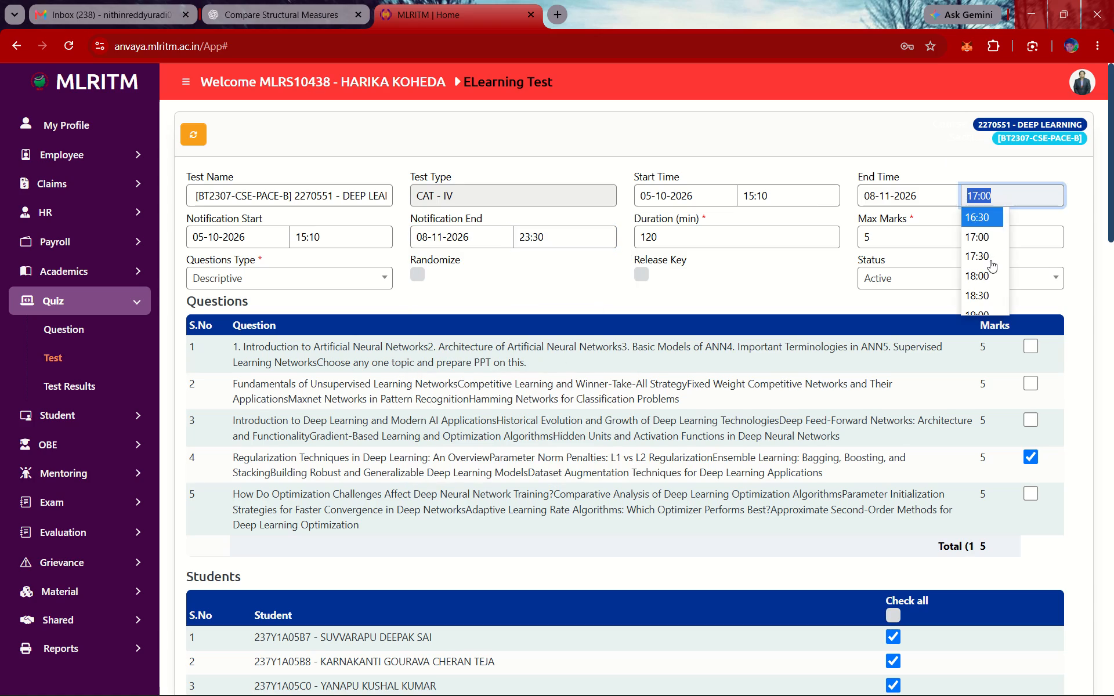
scroll(990, 260, down, 5)
click(974, 297)
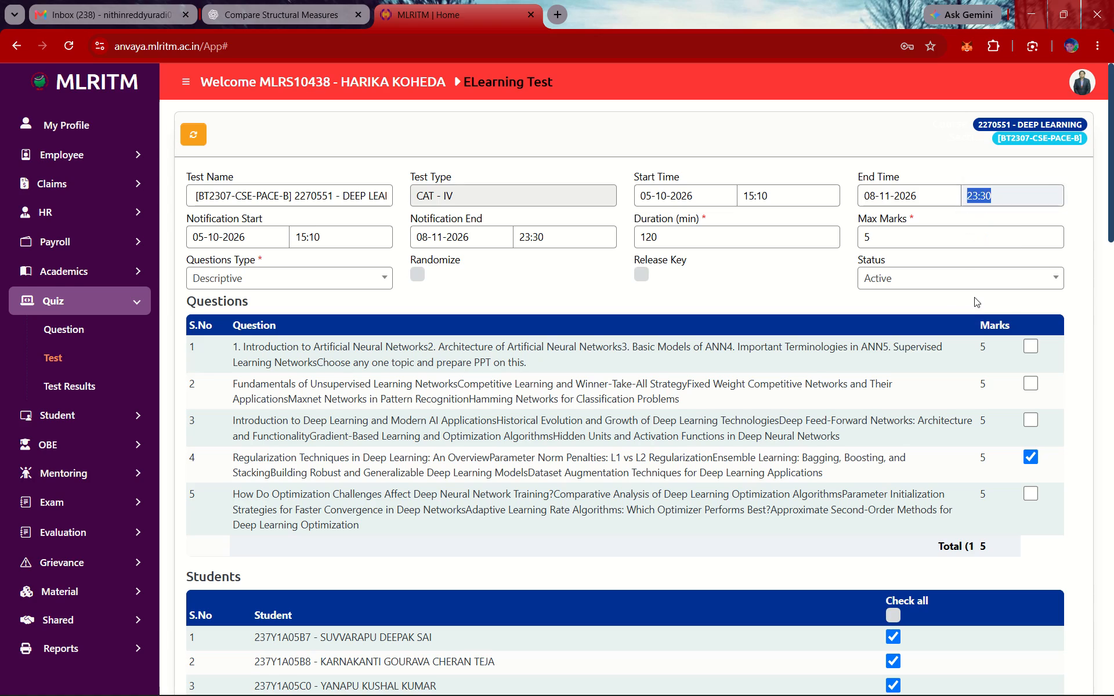
Save the CAT - IV test and return to the test list.
scroll(974, 297, down, 13)
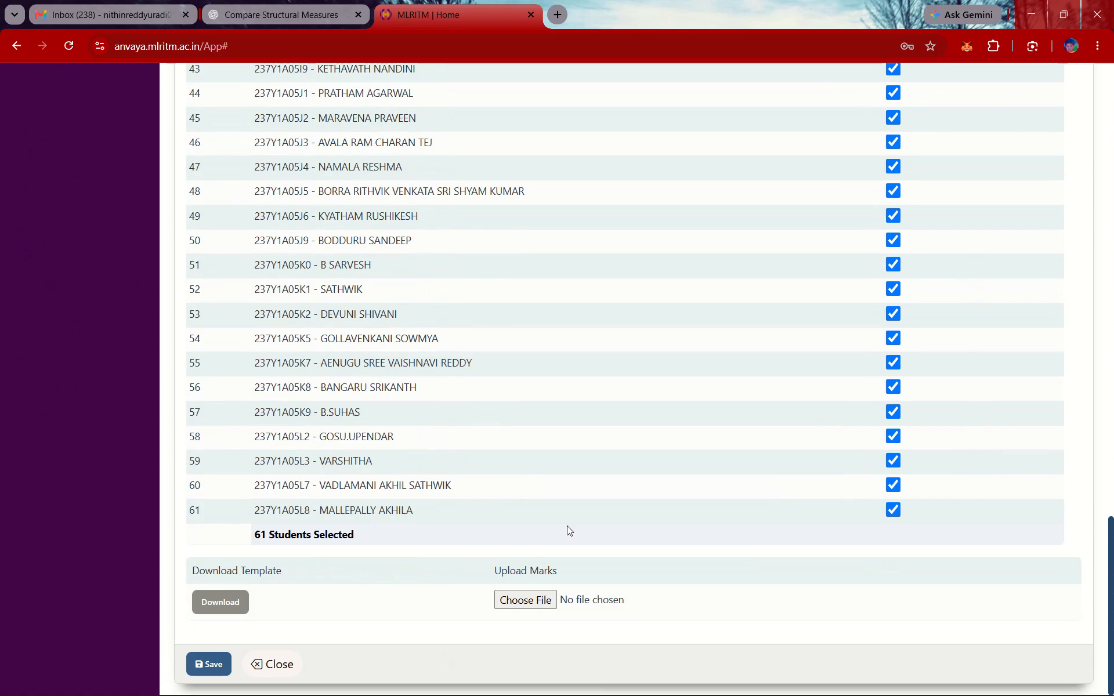
click(218, 663)
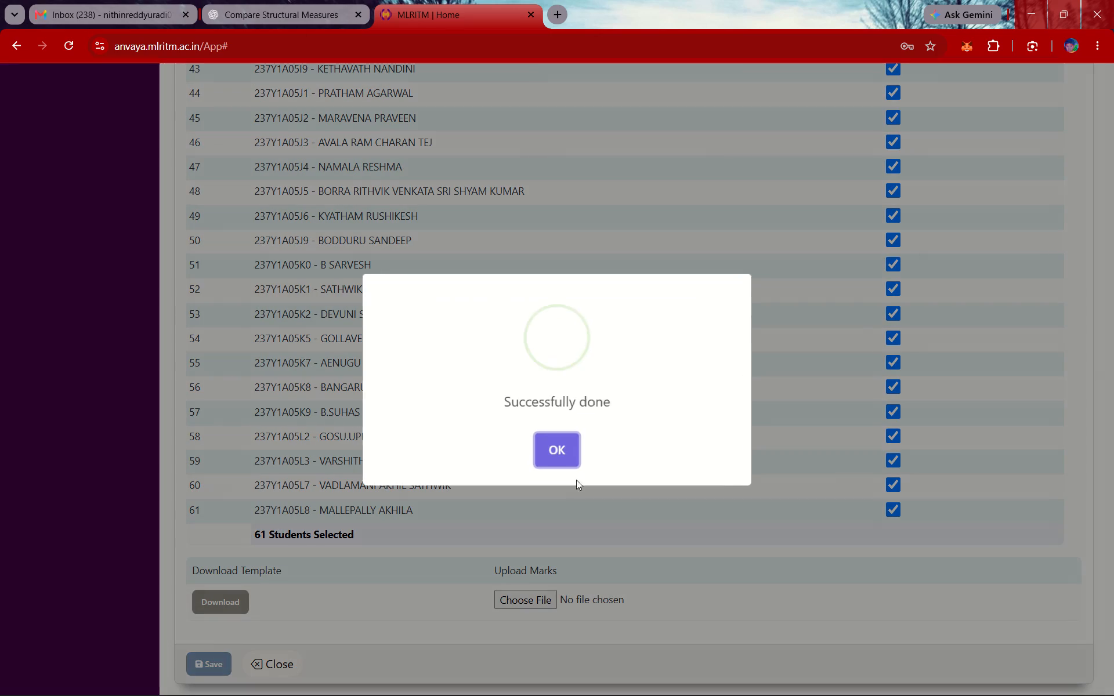
click(553, 445)
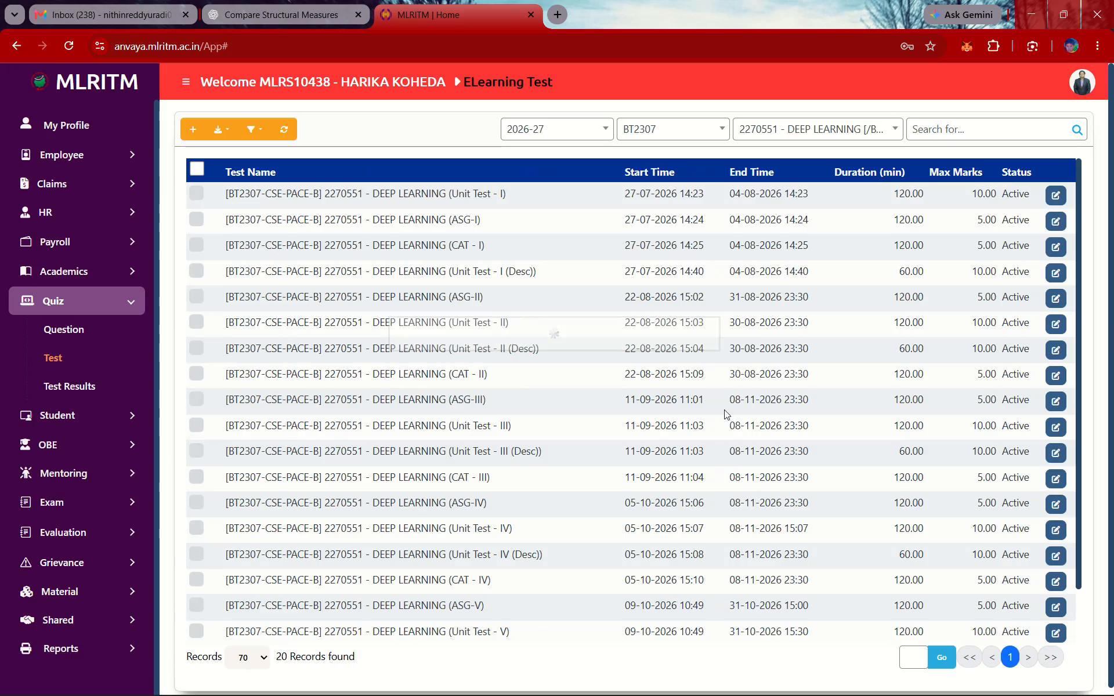
Open the Deep Learning ASG-V test for editing and set its end date and time to 08-11-2026, 23:30.
scroll(724, 409, down, 4)
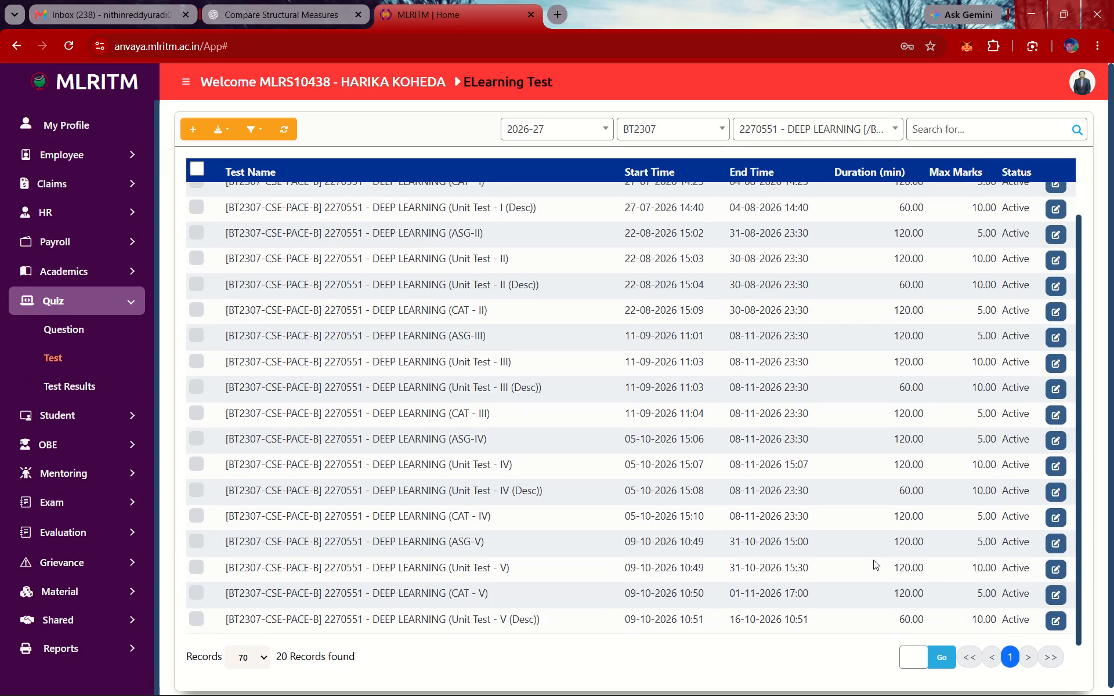
click(1051, 542)
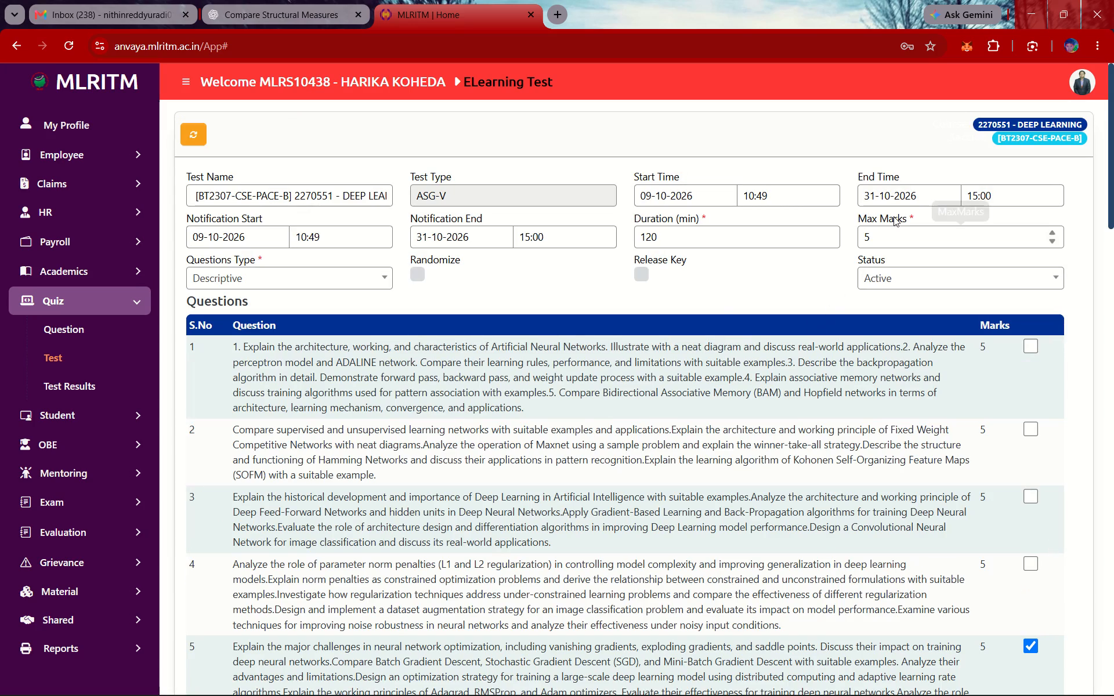
click(911, 197)
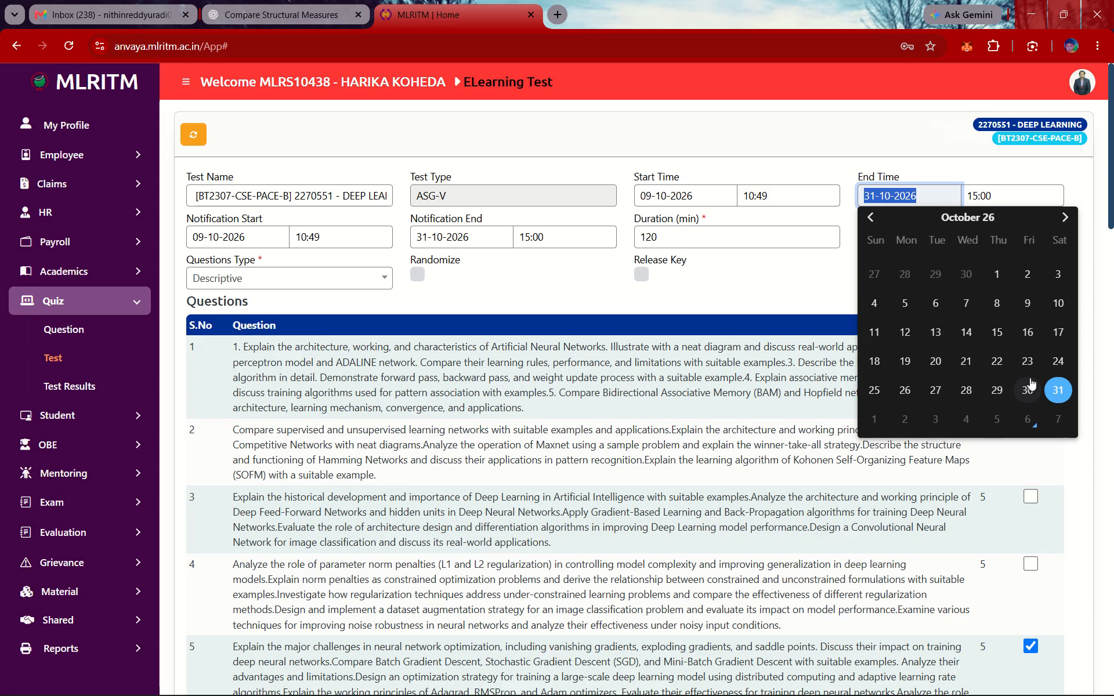
scroll(1030, 378, down, 1)
click(1062, 204)
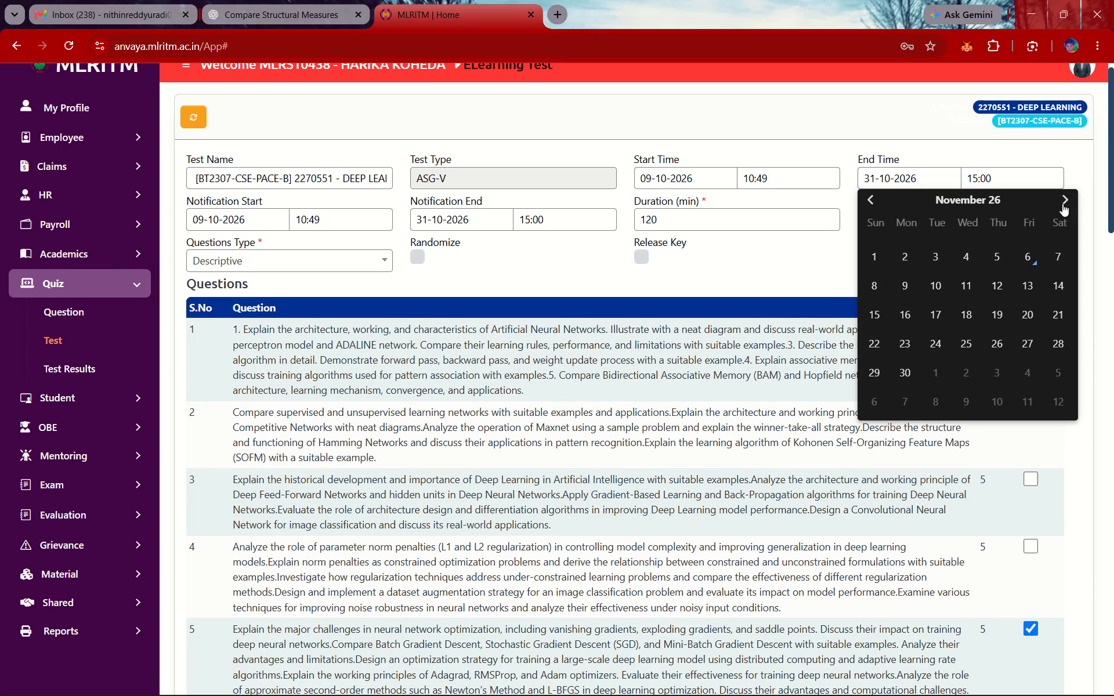
click(873, 280)
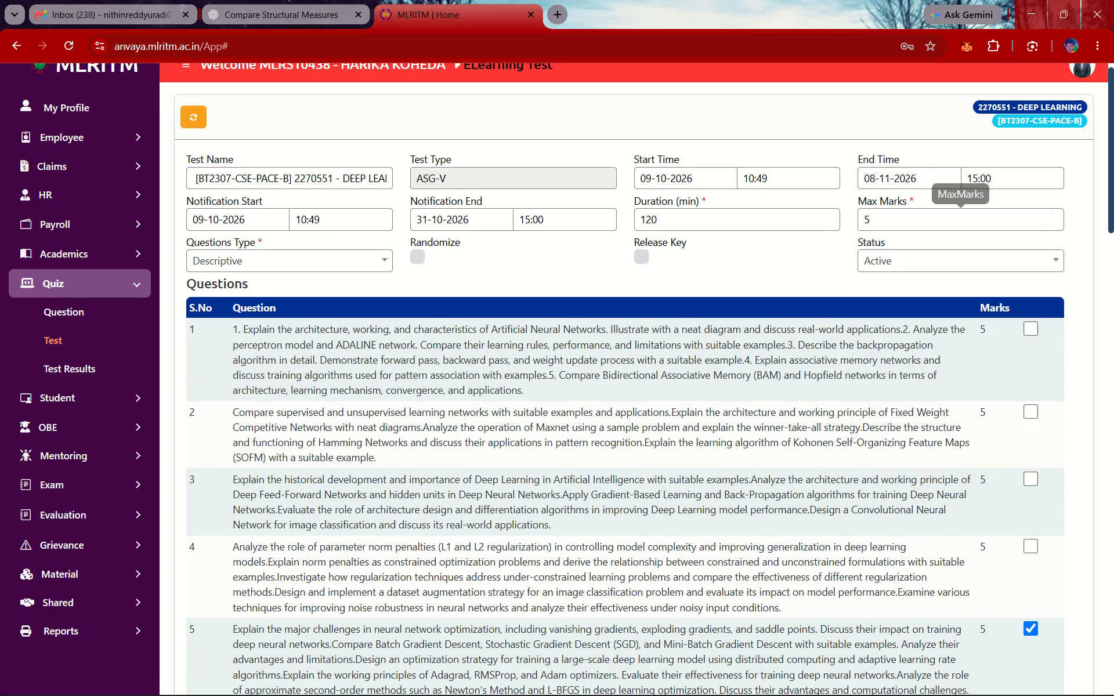
click(989, 187)
scroll(980, 259, down, 3)
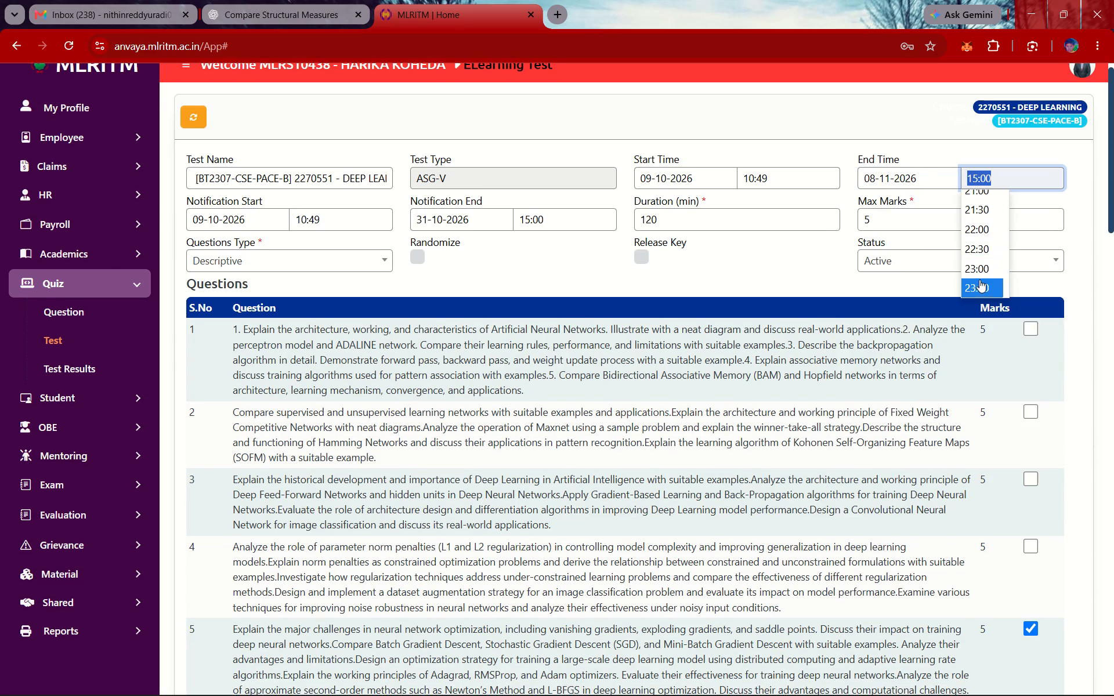
click(979, 280)
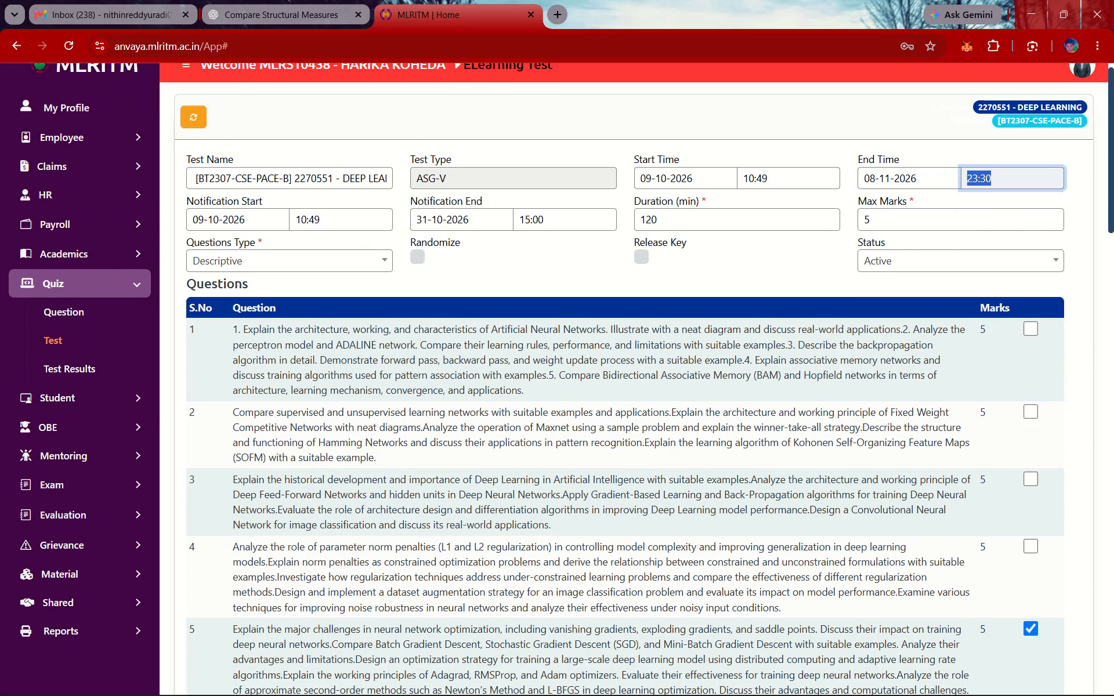
Set the notification end of the ASG-V test to 08-11-2026 at 23:30.
click(522, 215)
scroll(528, 318, down, 7)
click(525, 329)
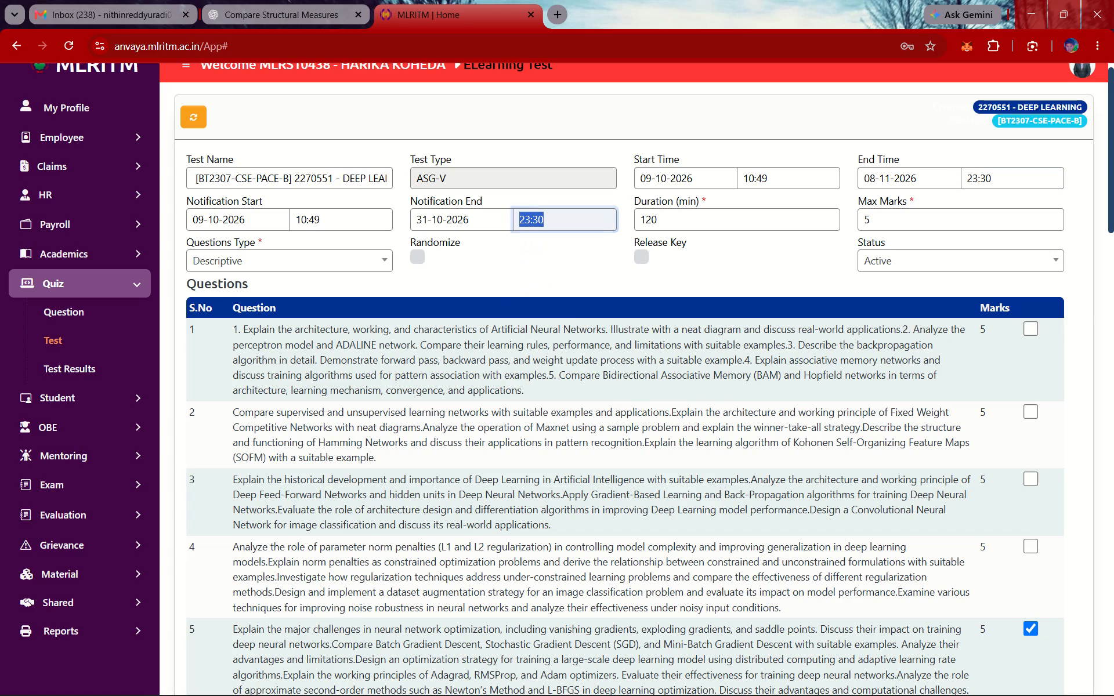
click(476, 213)
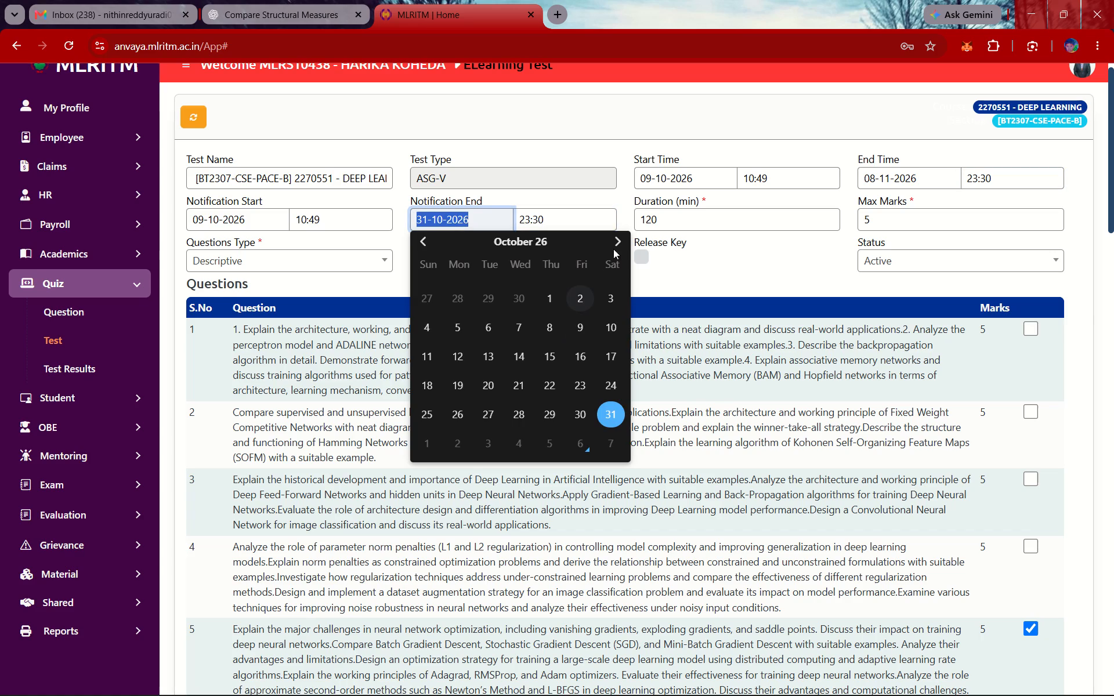
click(615, 245)
click(433, 322)
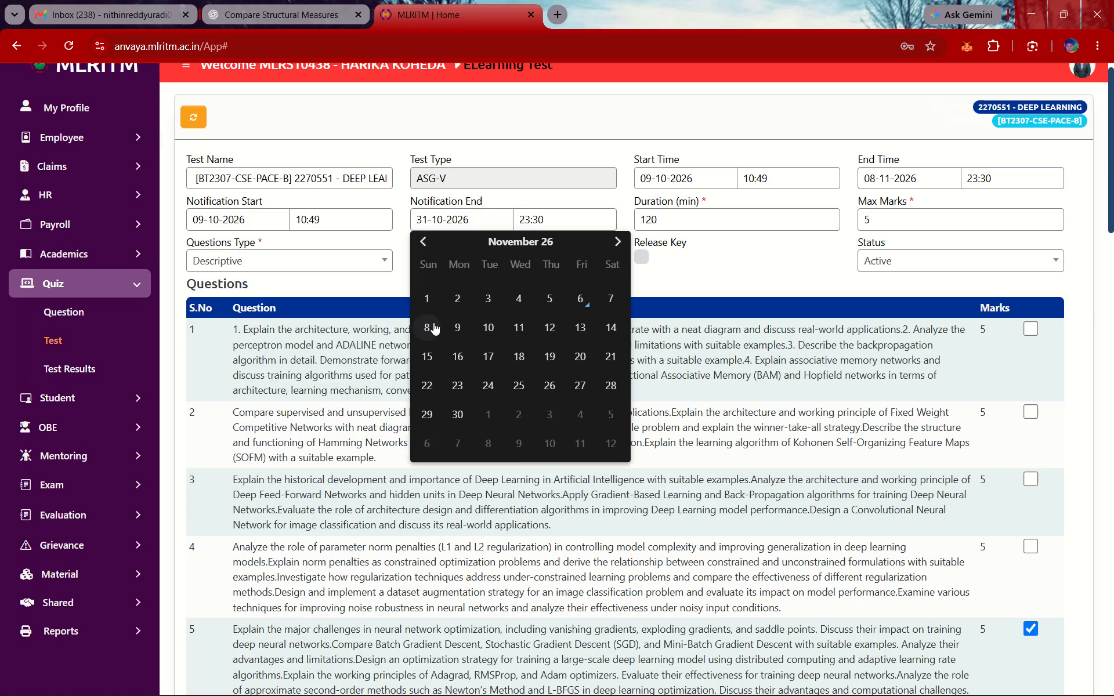
Save the ASG-V test and return to the test list.
scroll(552, 405, down, 9)
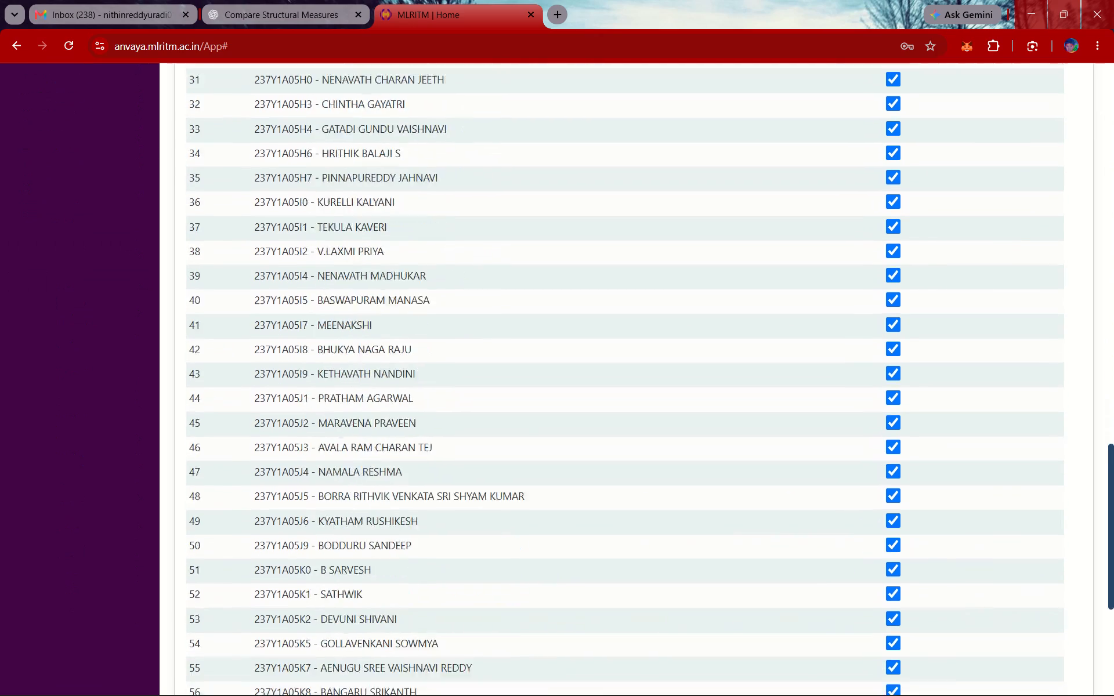
scroll(552, 405, down, 6)
click(207, 662)
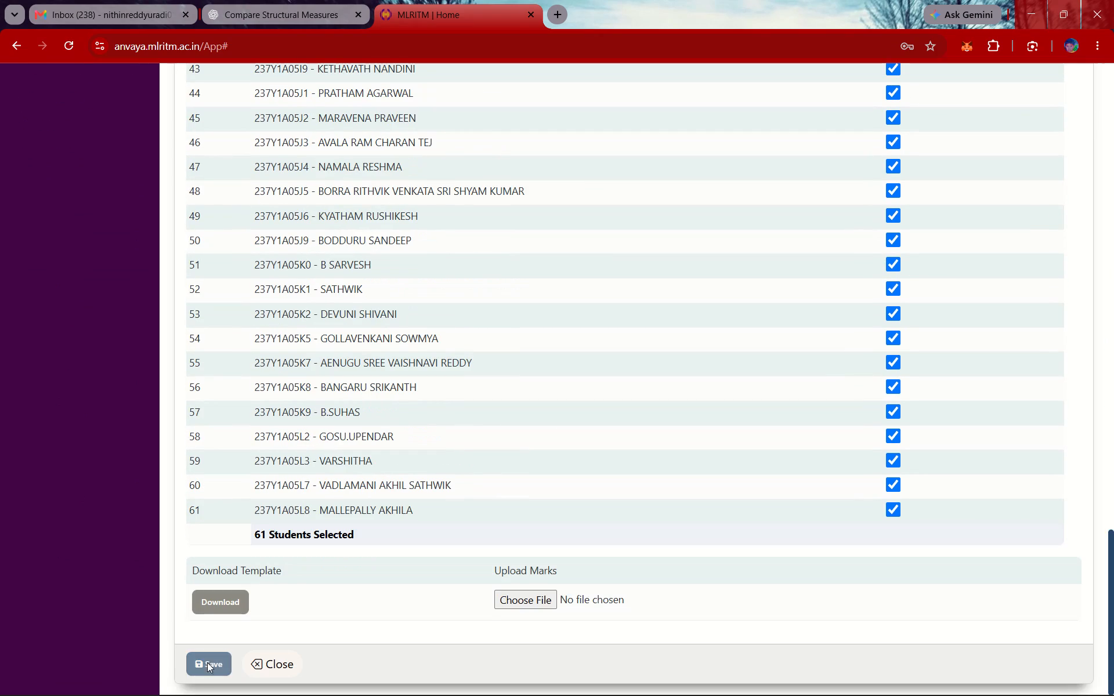
click(554, 461)
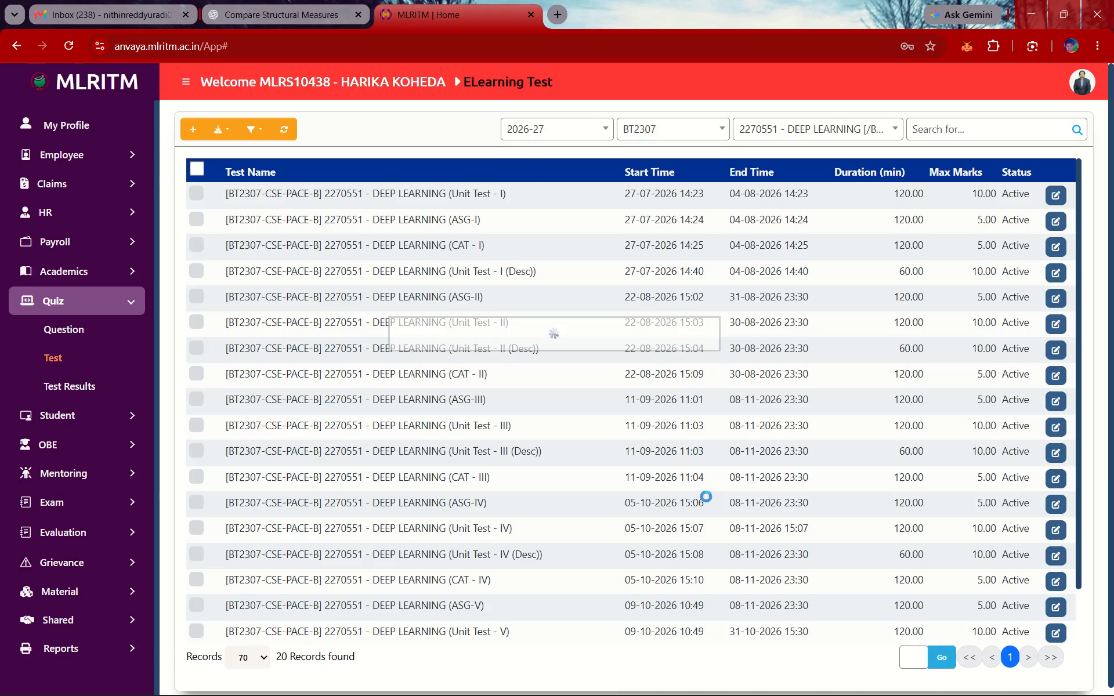
Open the Deep Learning Unit Test - V for editing and set its end date and time to 08-11-2026, 23:30.
scroll(706, 496, down, 4)
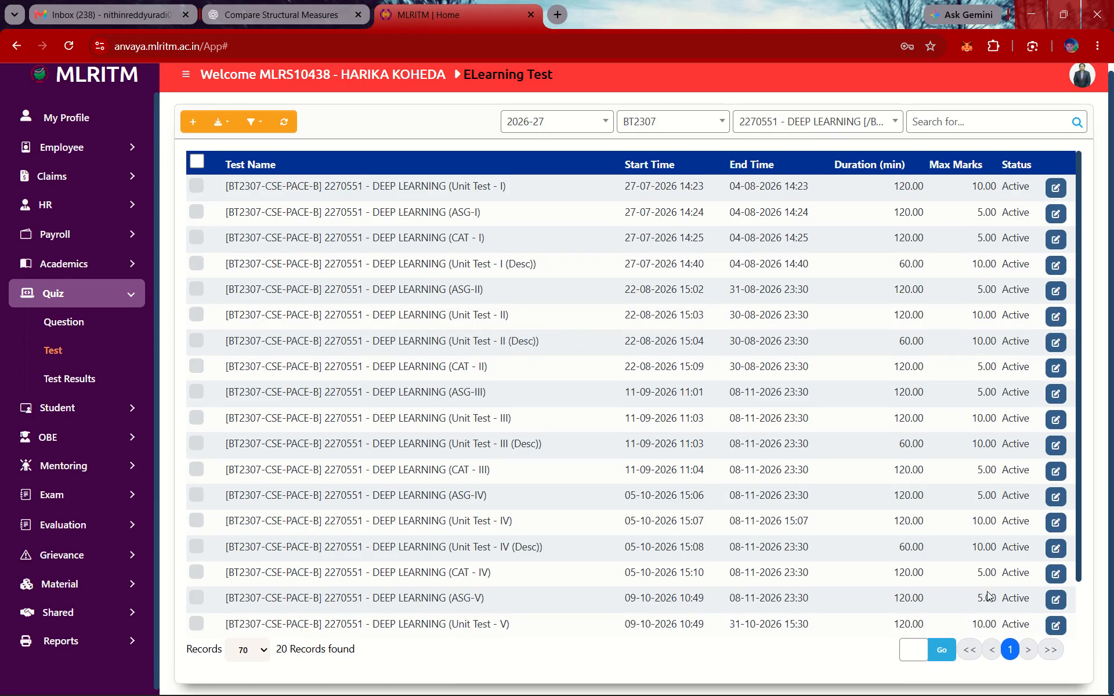
scroll(966, 575, down, 3)
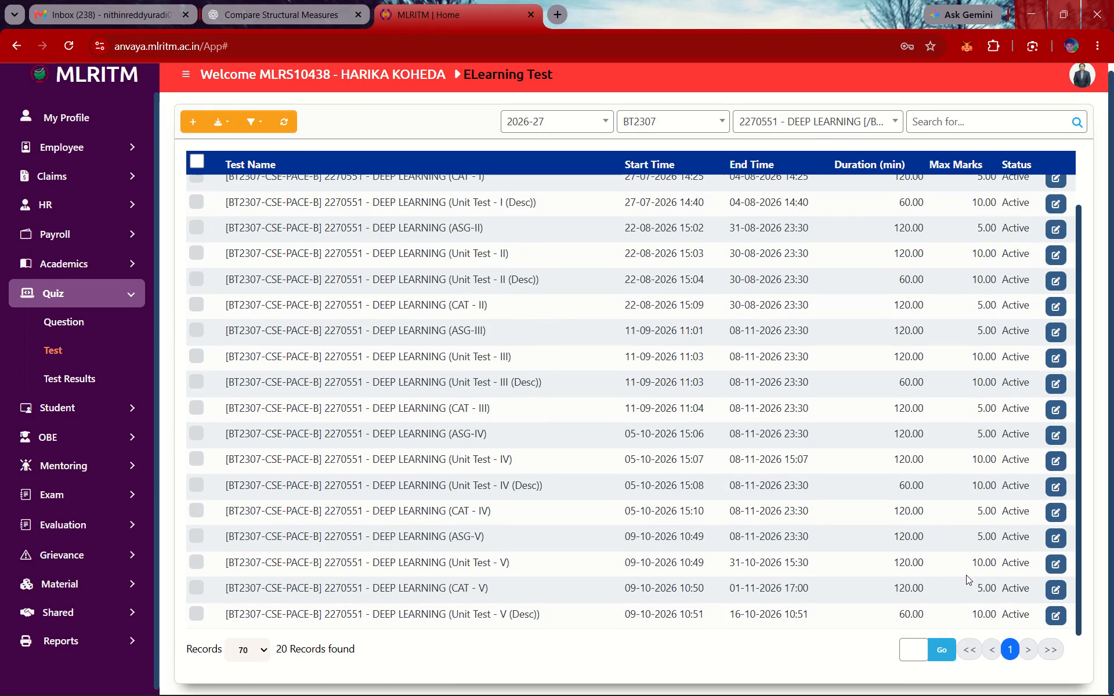
click(1060, 557)
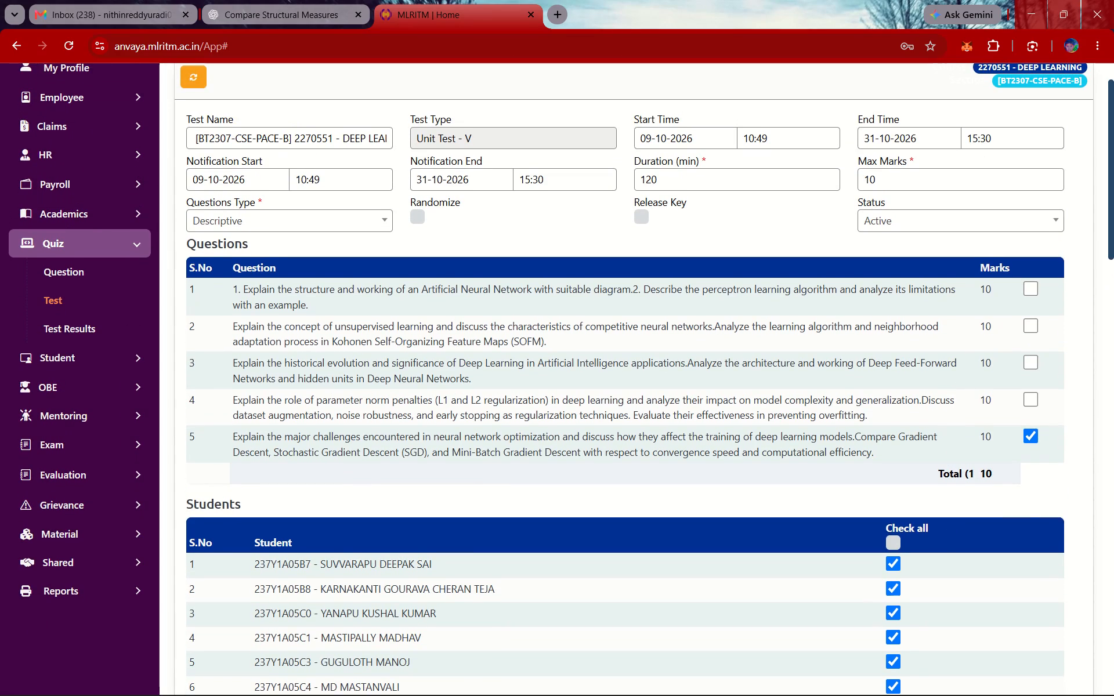
click(943, 148)
click(1068, 153)
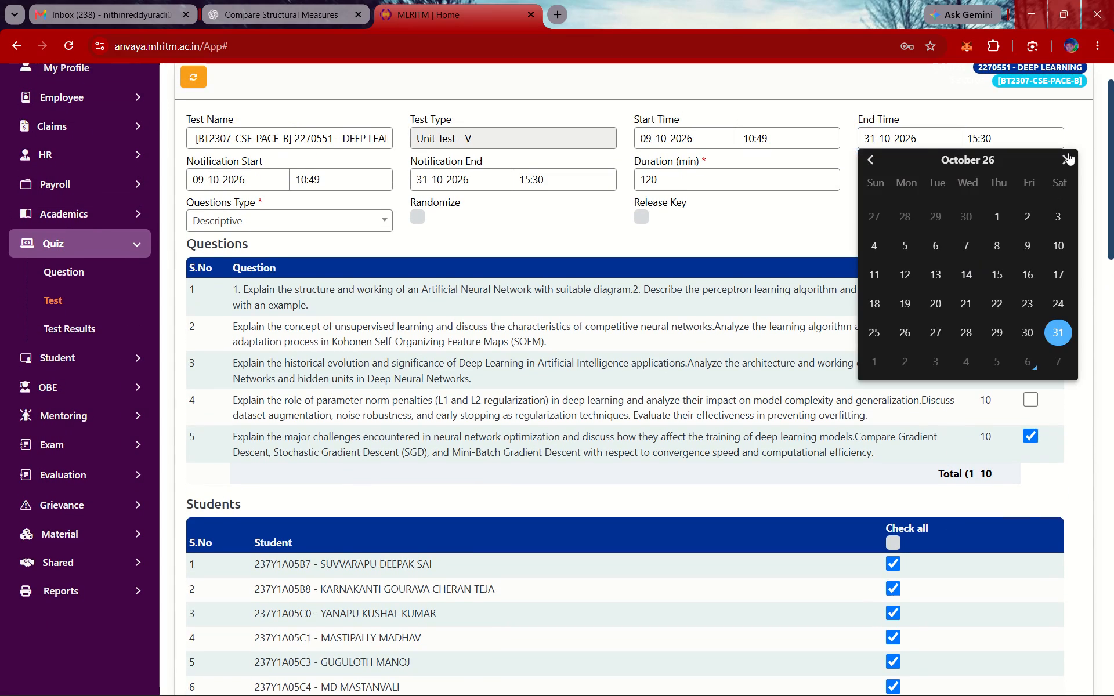
click(869, 244)
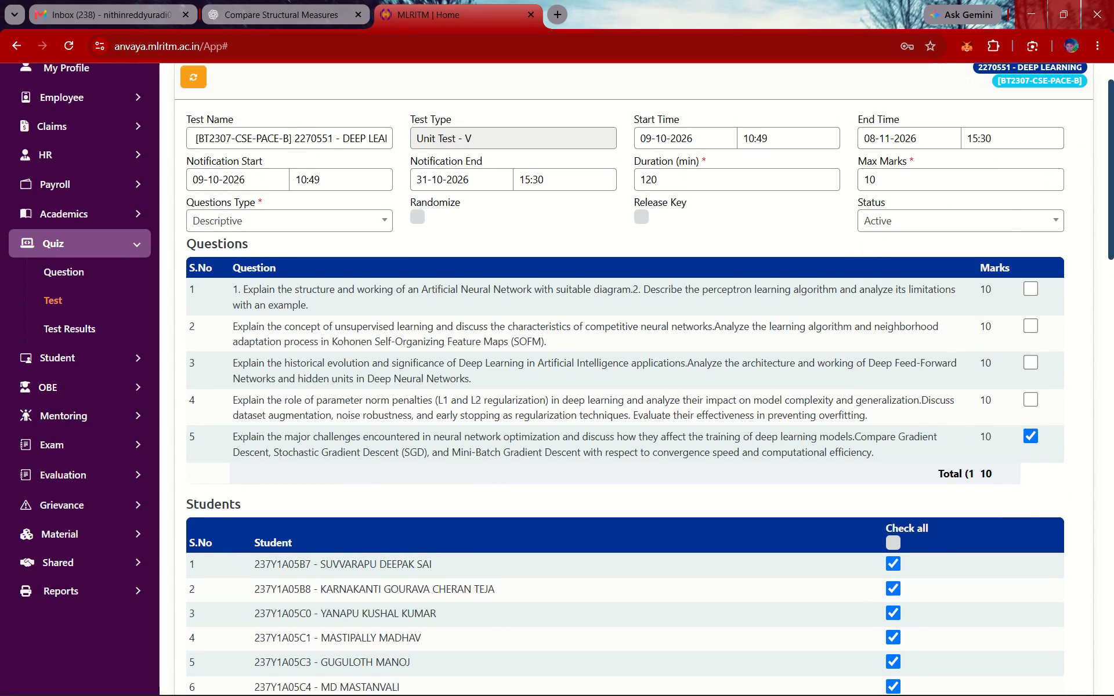
click(1006, 133)
scroll(1002, 212, down, 3)
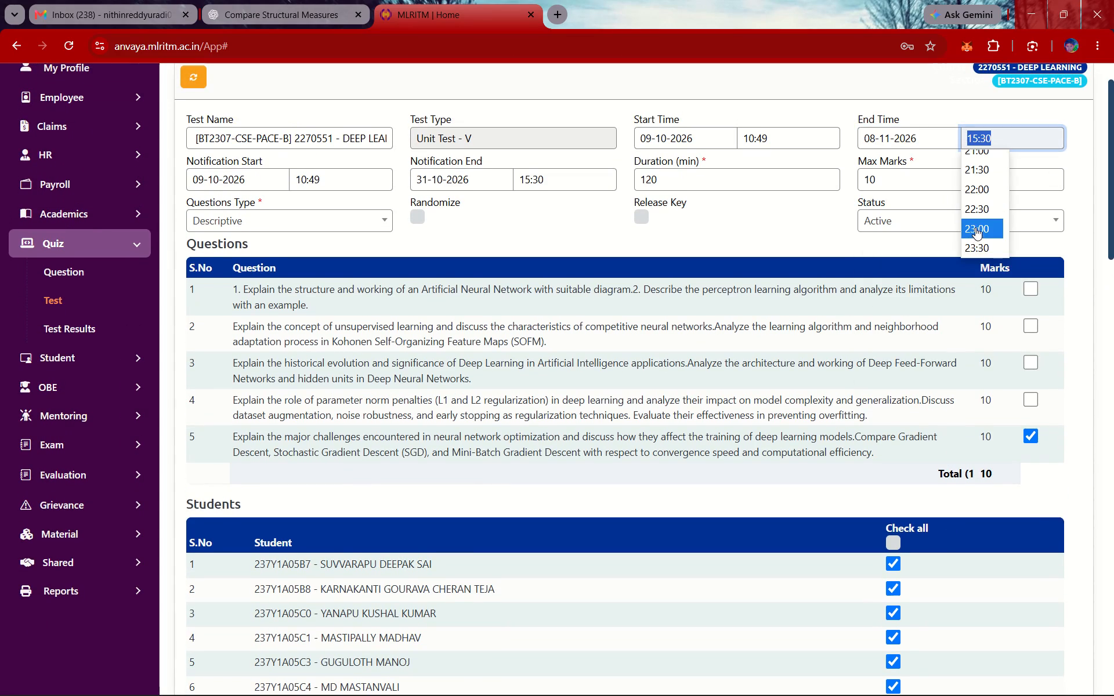
click(976, 240)
Set the notification end of Unit Test - V to 08-11-2026 at 23:30.
click(489, 186)
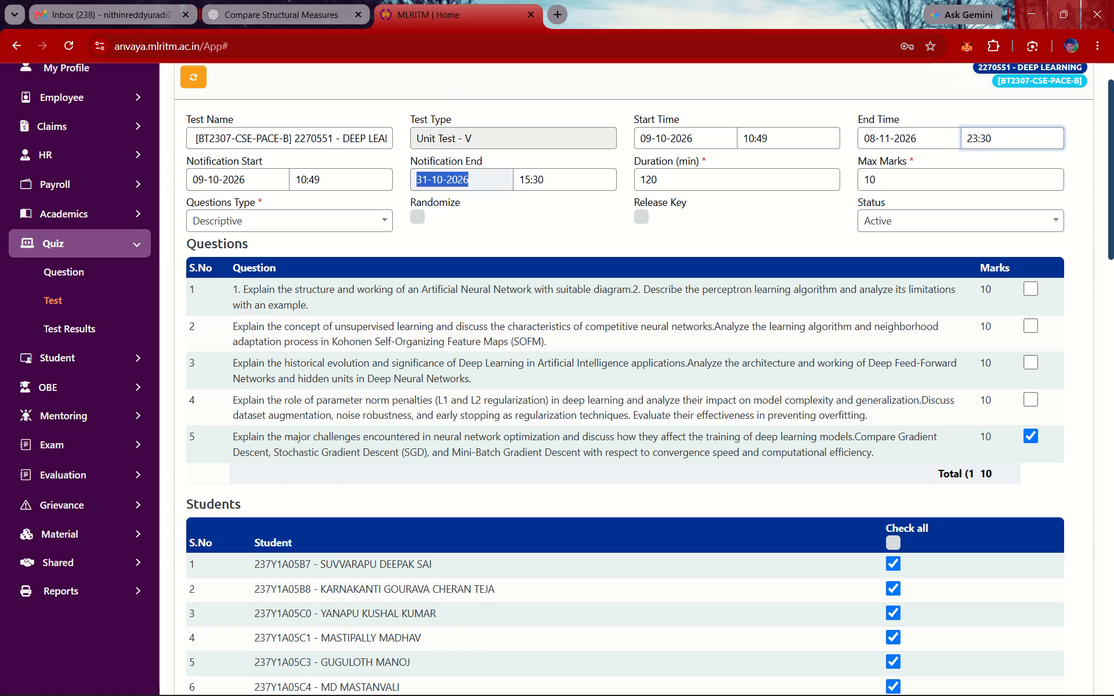
scroll(511, 270, down, 4)
scroll(514, 269, up, 8)
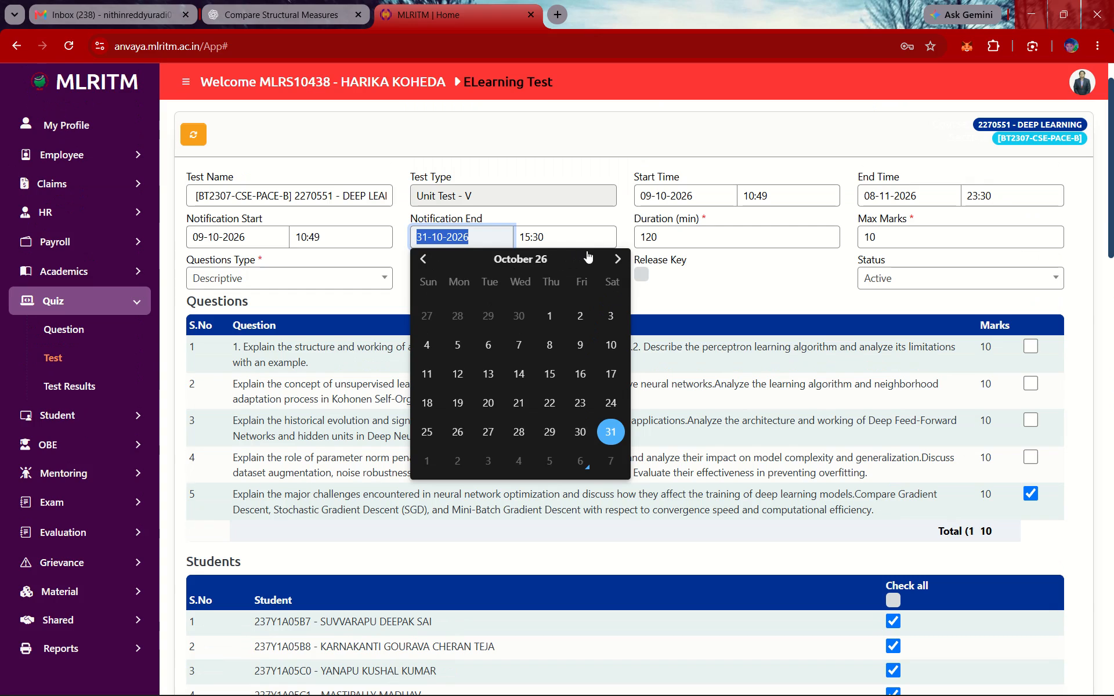
click(613, 261)
scroll(548, 320, down, 1)
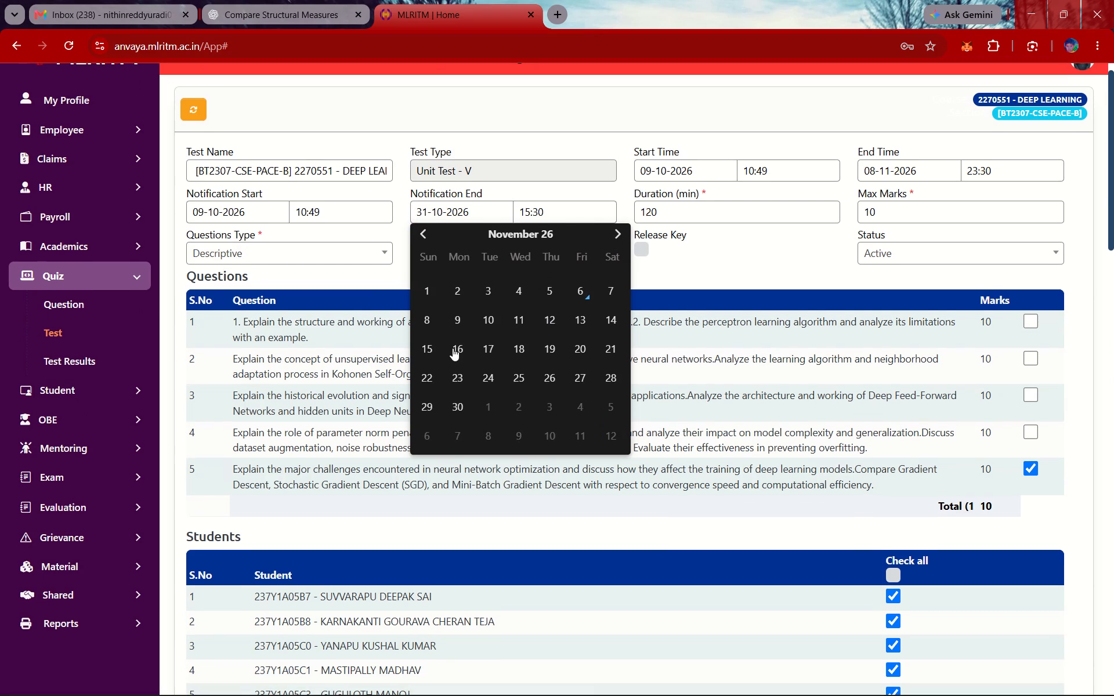
click(426, 322)
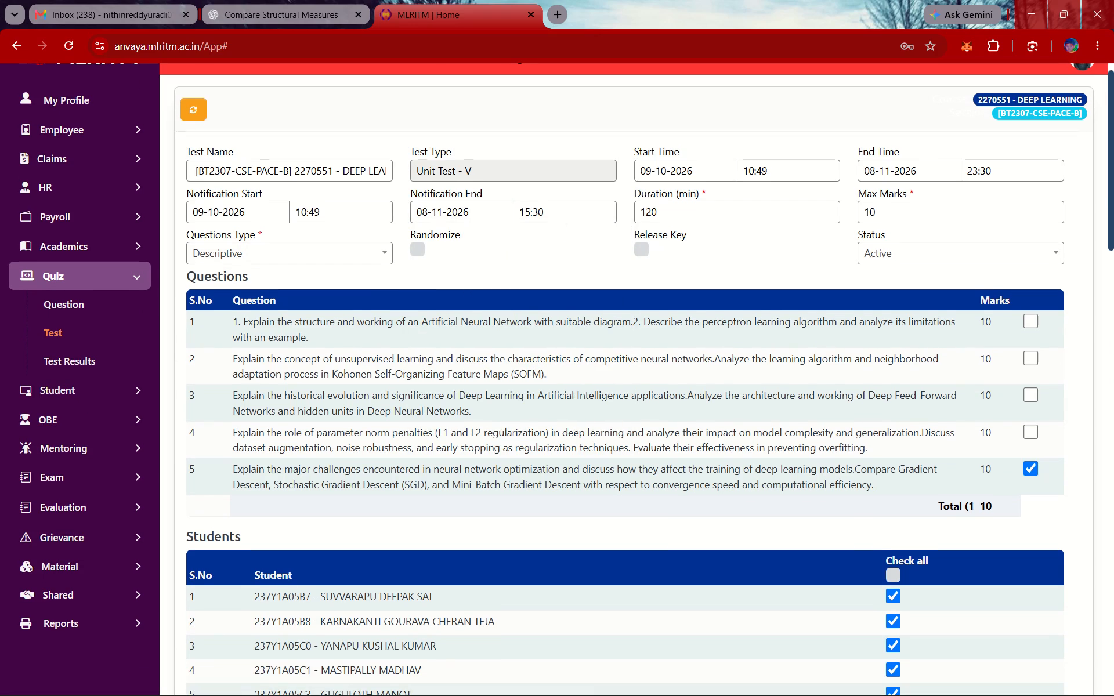
click(564, 211)
scroll(536, 267, down, 6)
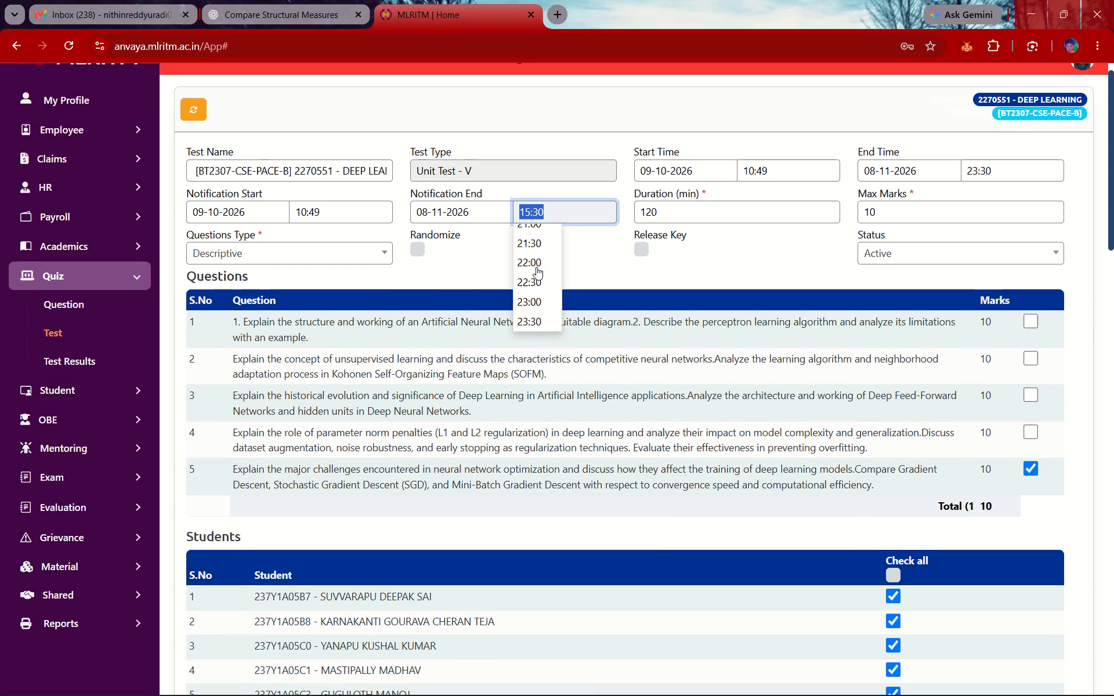
click(536, 312)
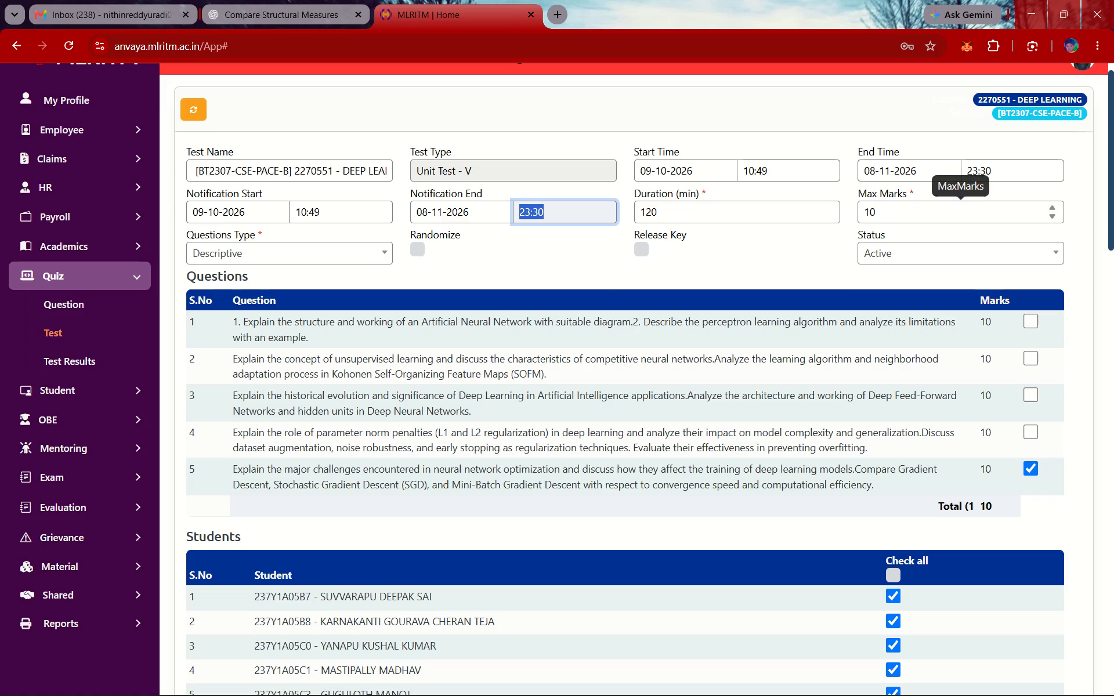
Save Unit Test - V and return to the unit V entries in the test list.
scroll(845, 292, down, 16)
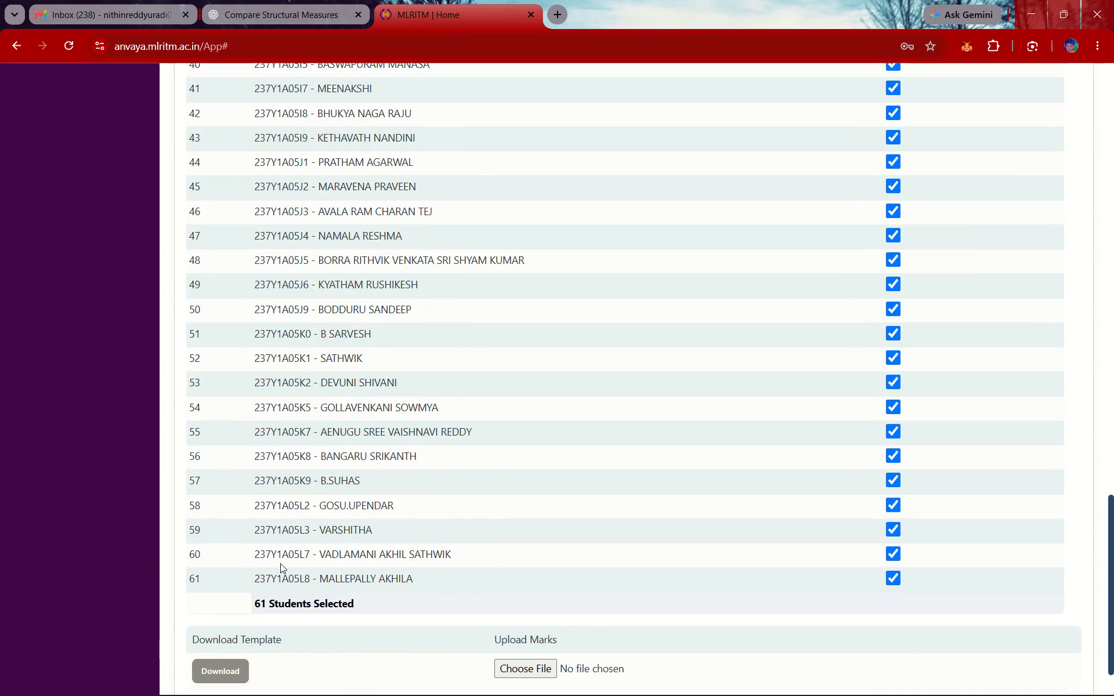
click(204, 674)
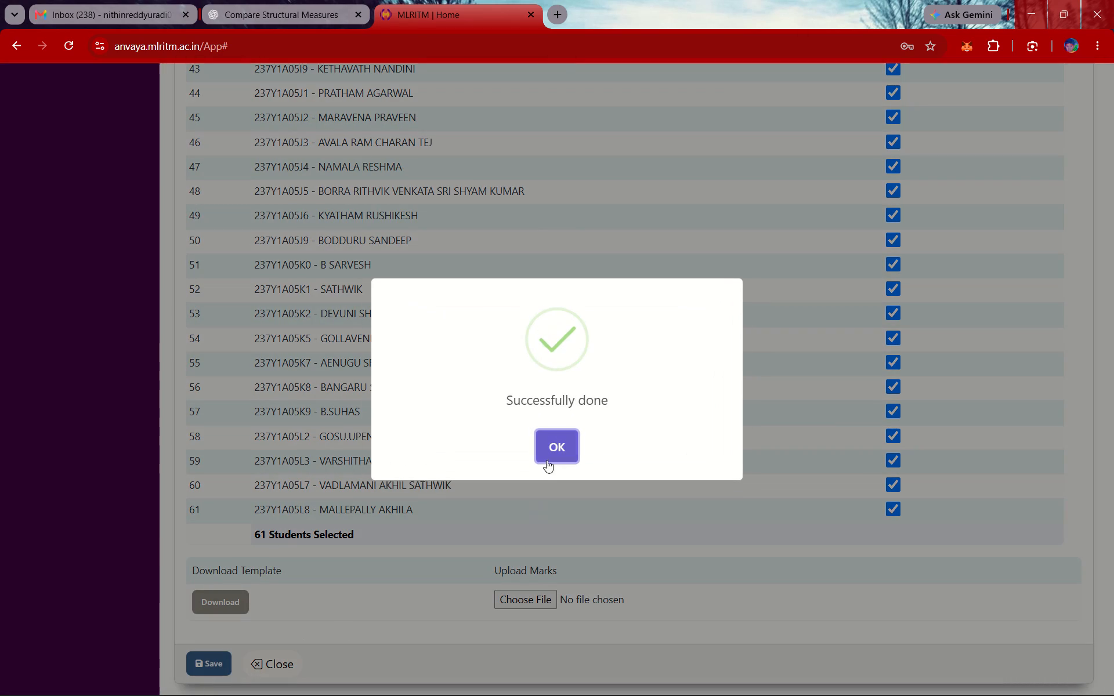
click(547, 454)
scroll(662, 482, down, 12)
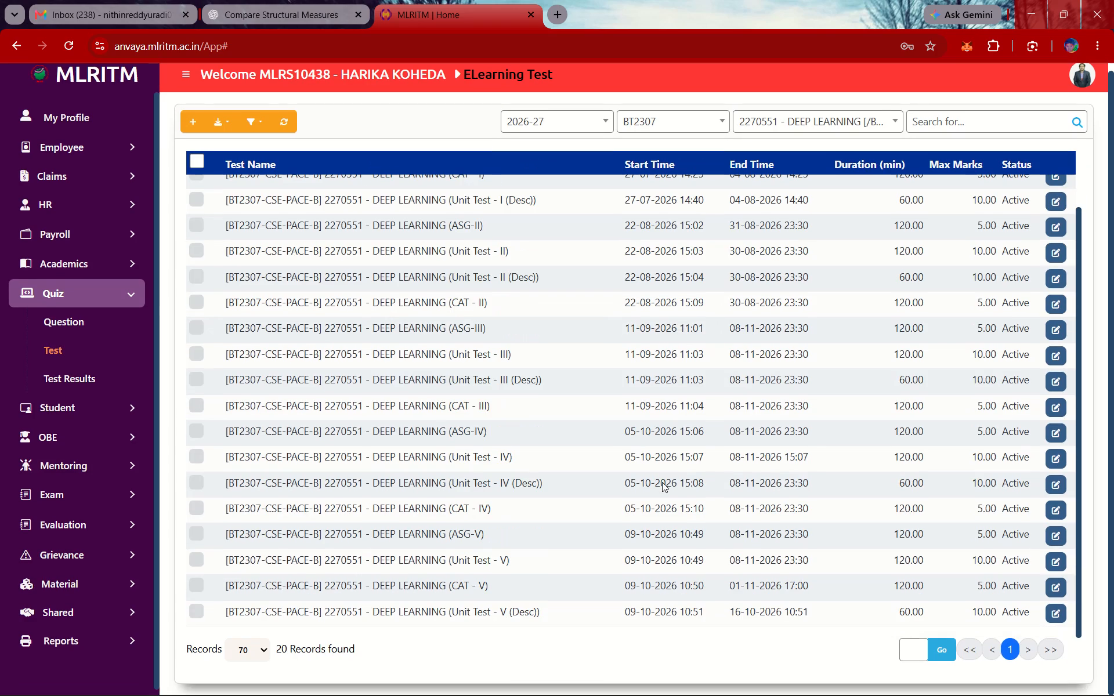
Open the Deep Learning CAT - V test for editing and set its end date and time to 08-11-2026, 23:30.
scroll(662, 482, down, 2)
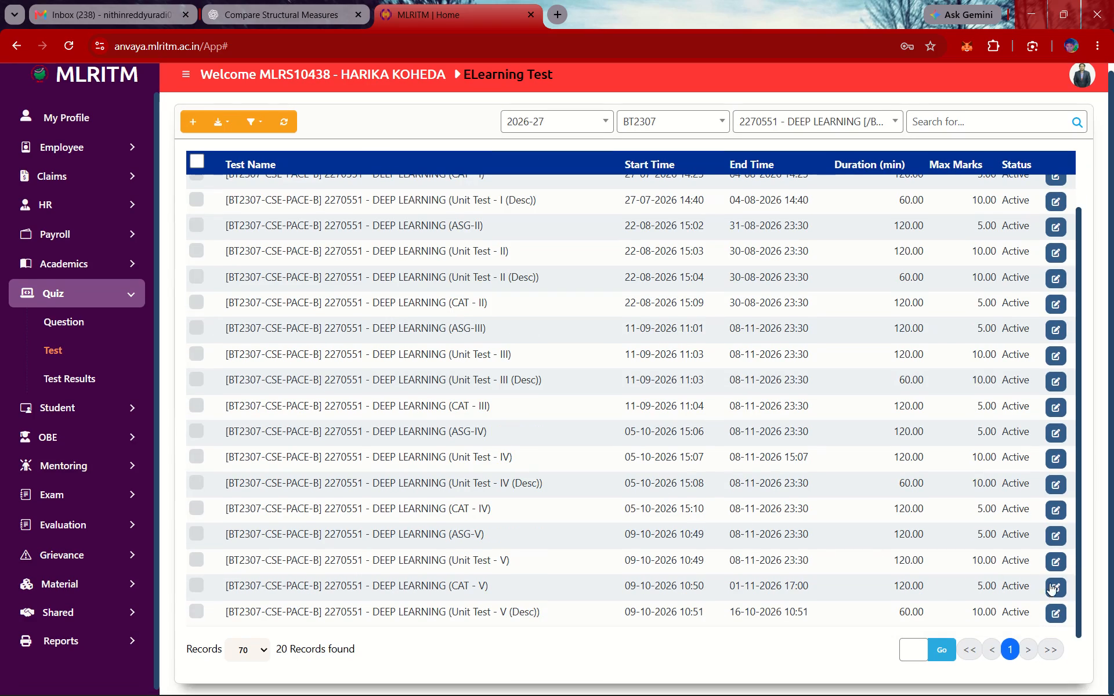
click(1055, 586)
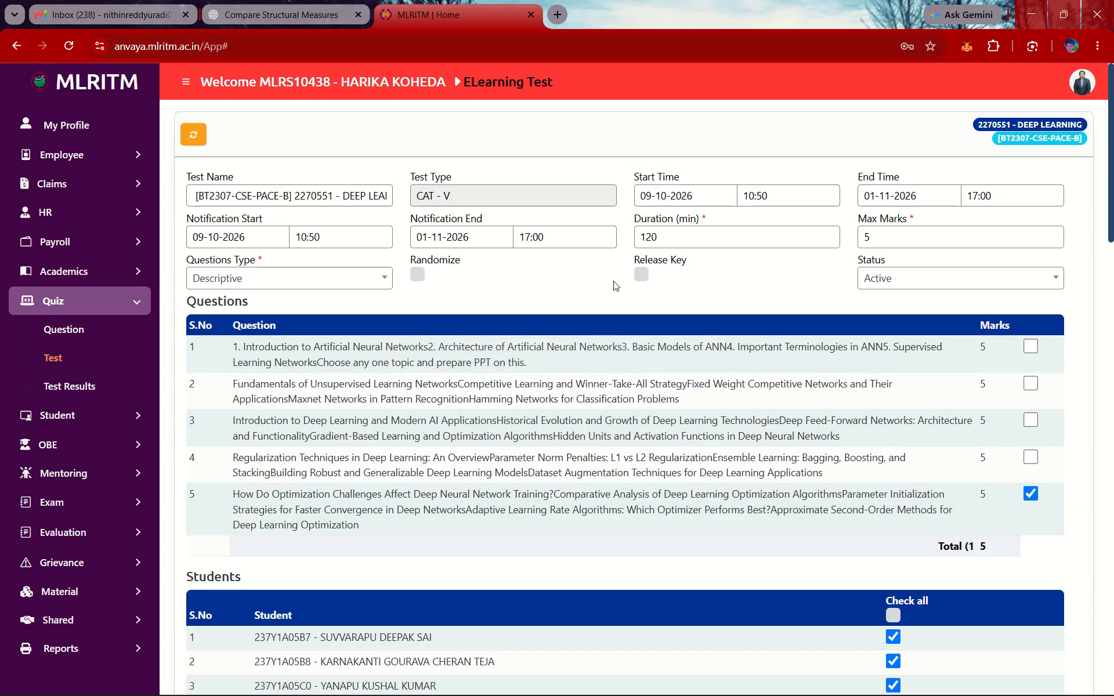
click(950, 190)
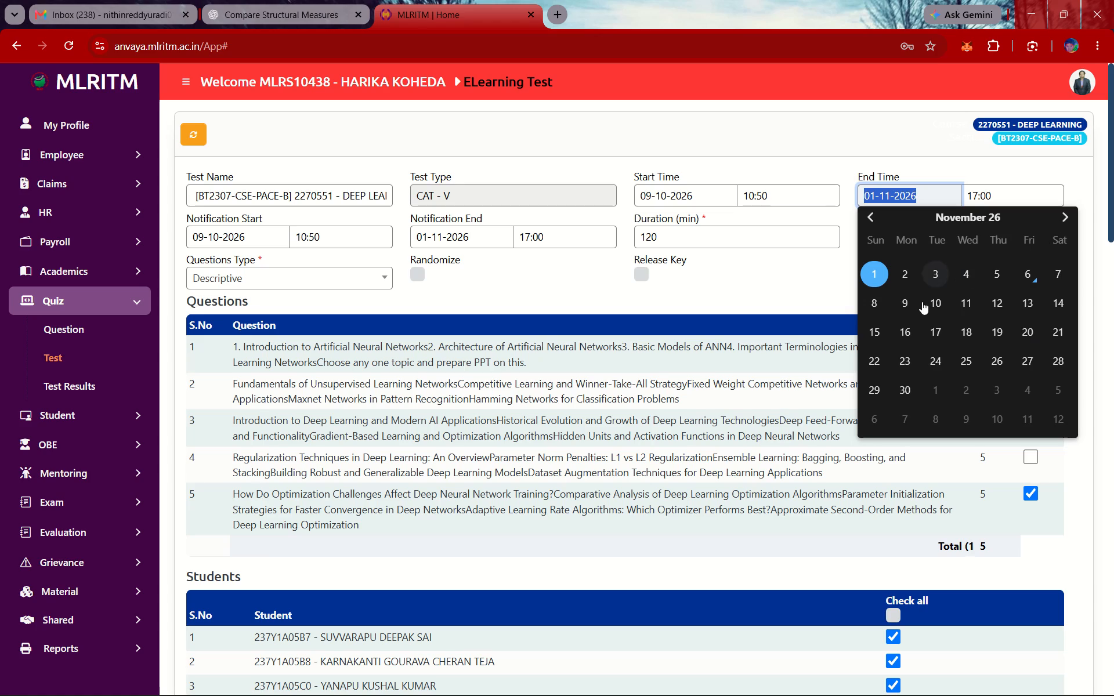
click(874, 302)
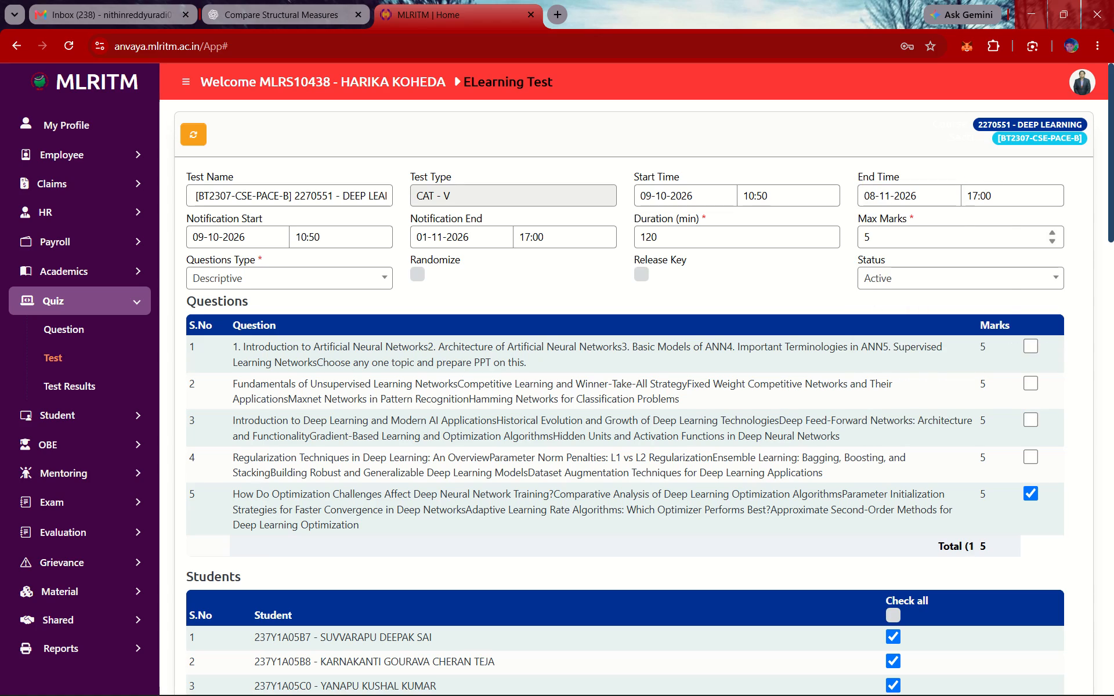
click(996, 194)
scroll(985, 300, down, 3)
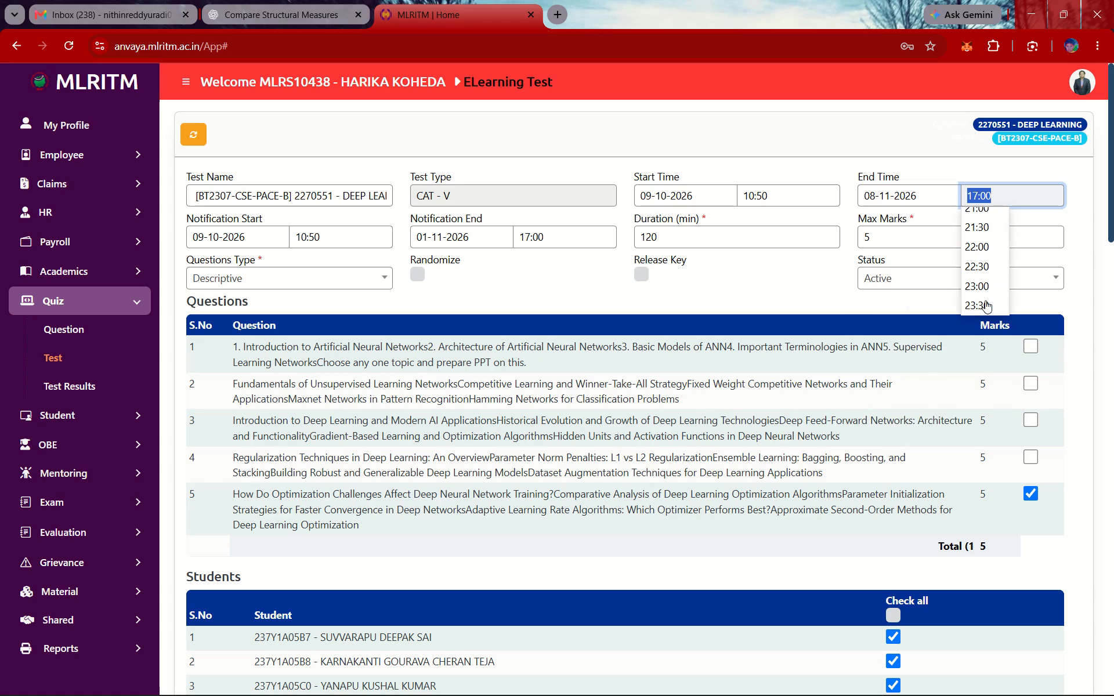
click(984, 297)
Set the notification end of the CAT - V test to 08-11-2026 at 23:30.
click(542, 235)
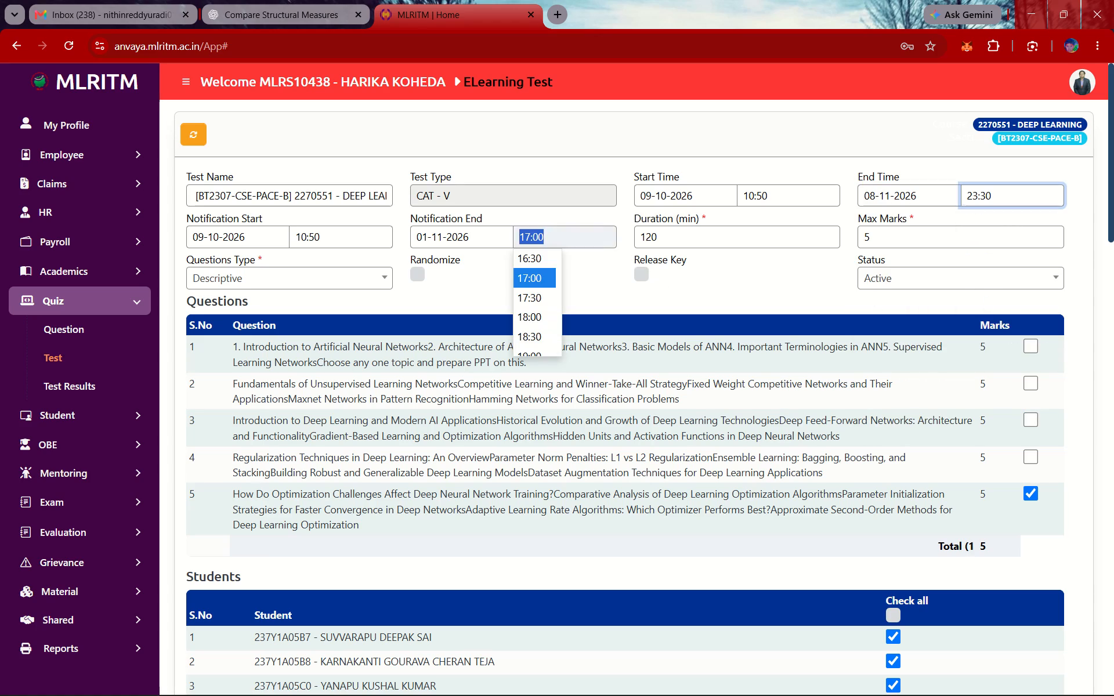
scroll(545, 288, down, 7)
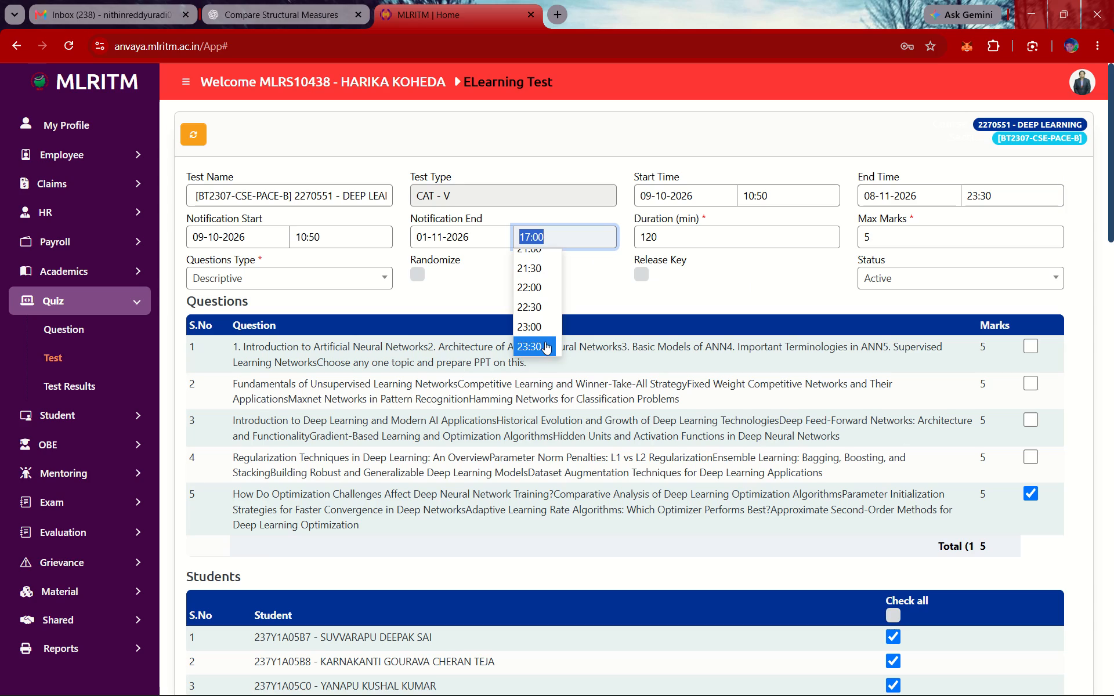
click(545, 342)
click(476, 237)
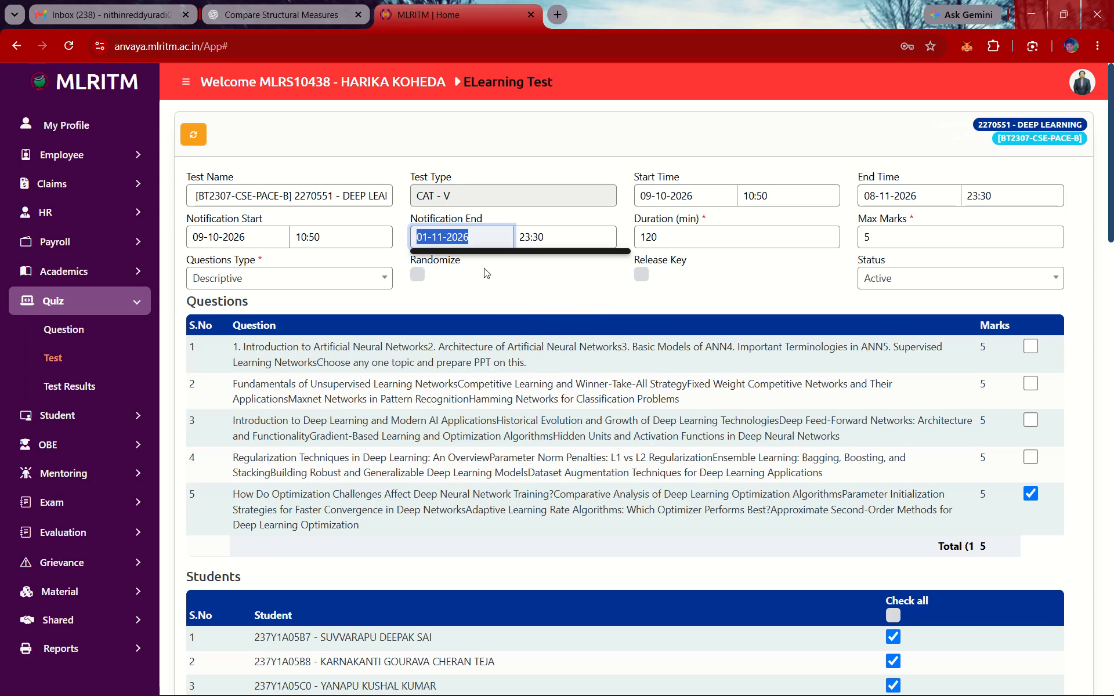
click(429, 350)
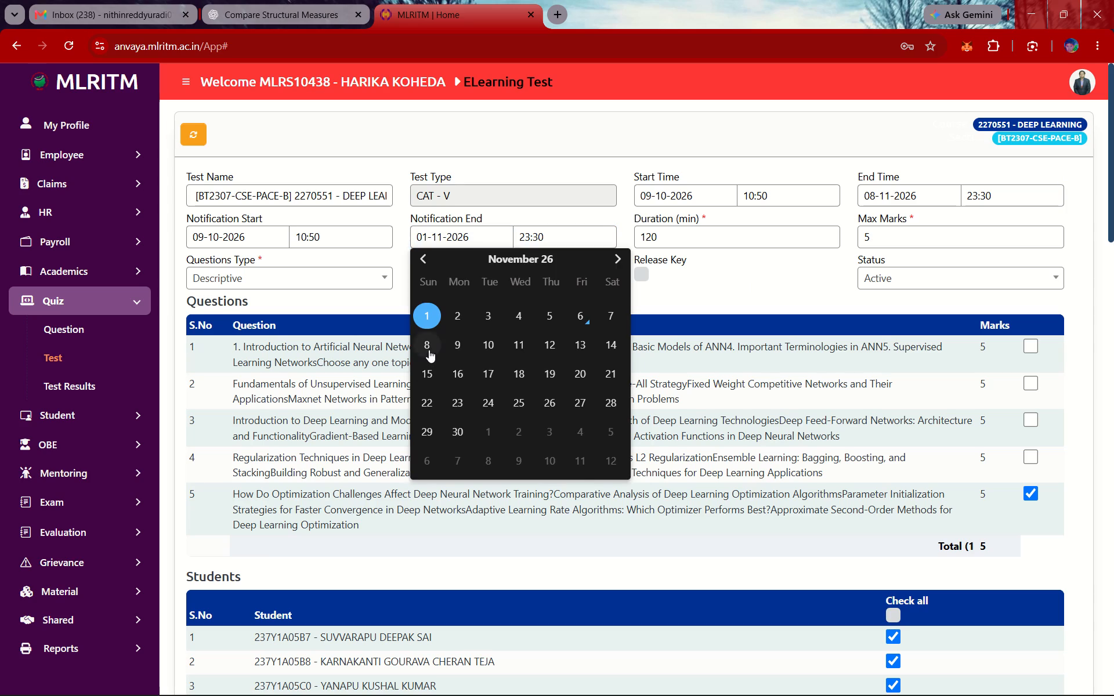
Save the CAT - V test and return to the test list.
scroll(476, 394, down, 13)
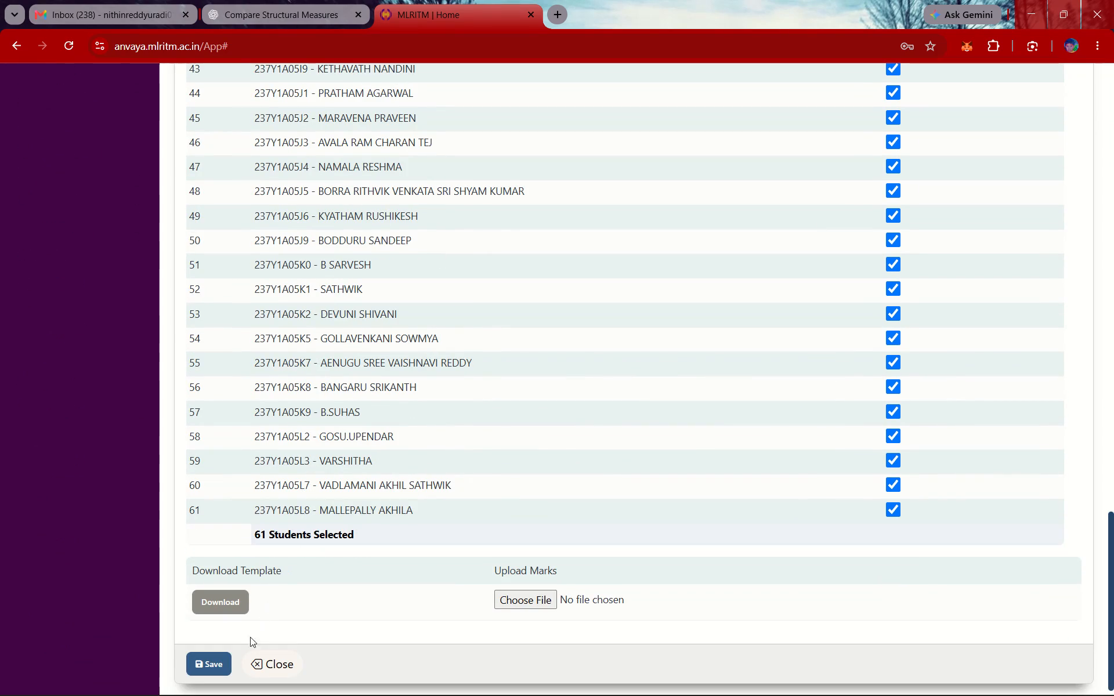
click(214, 670)
click(565, 441)
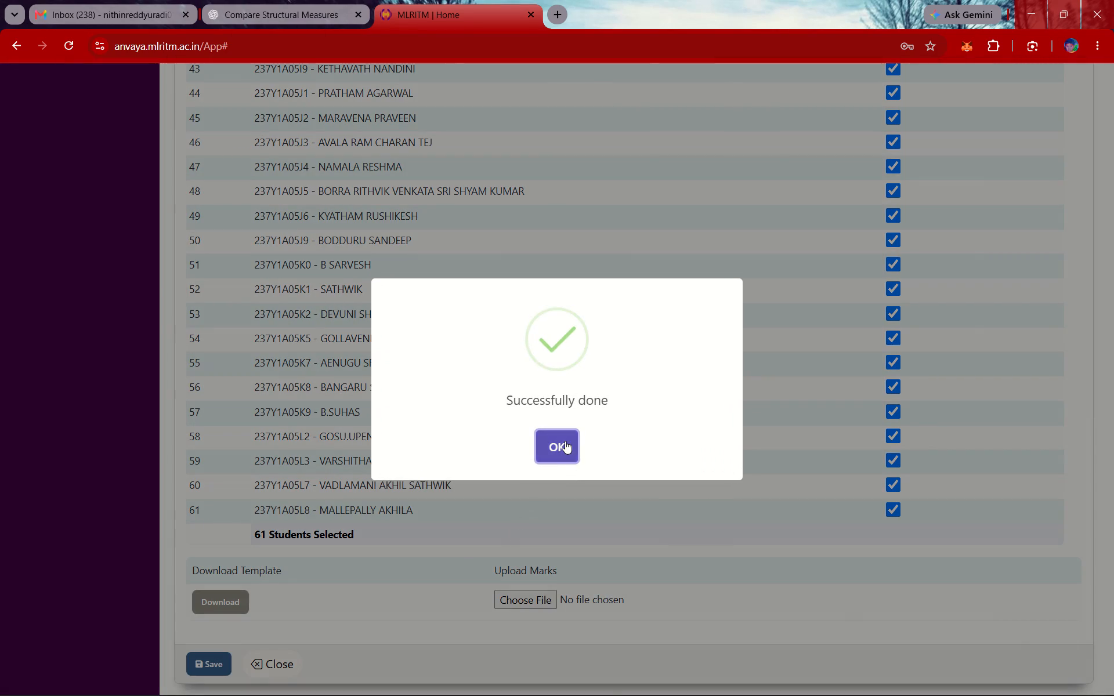
Open the Deep Learning Unit Test - V (Desc) for editing and set its end date and time to 08-11-2026, 23:30.
scroll(858, 362, down, 5)
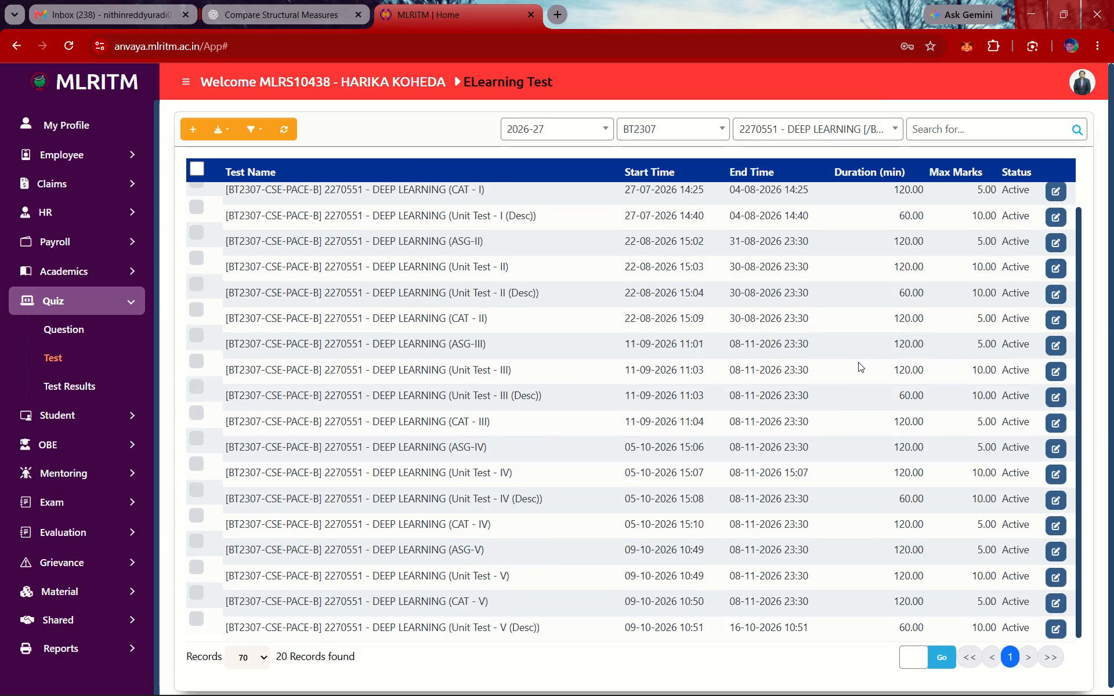
click(1058, 625)
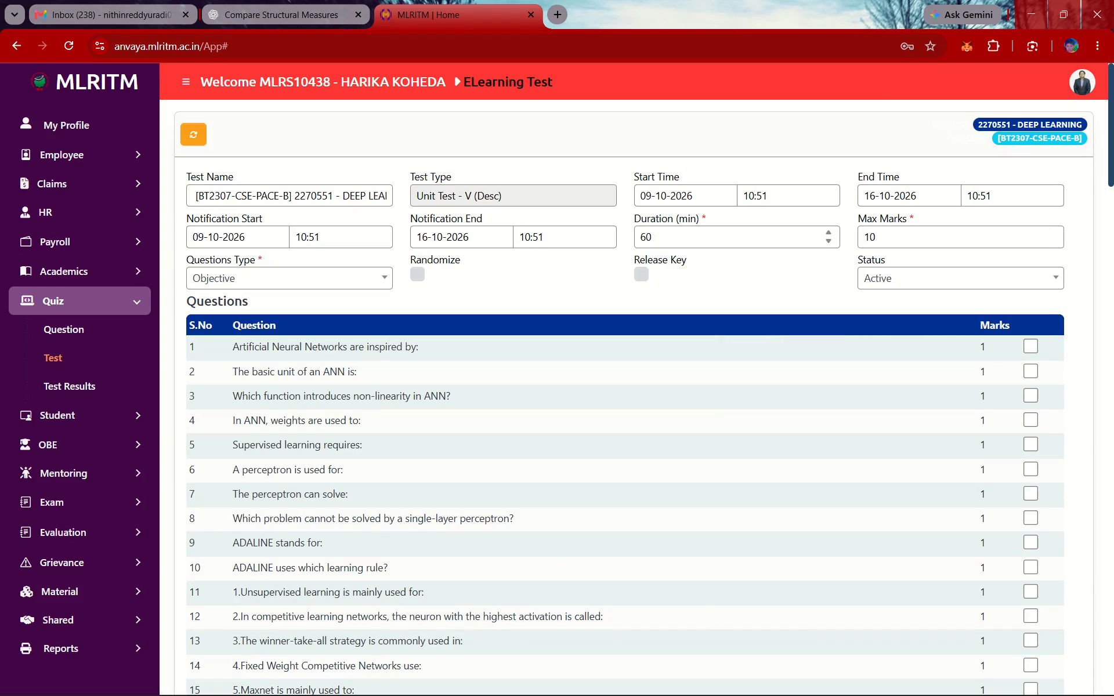
click(907, 199)
scroll(924, 307, down, 1)
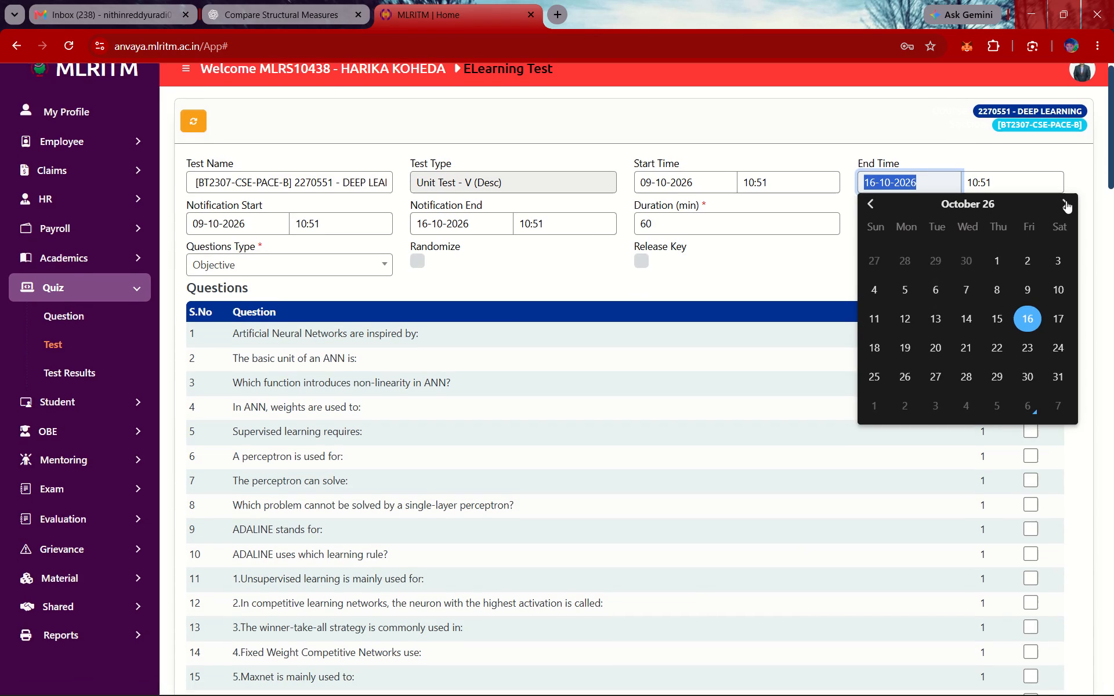
click(1065, 201)
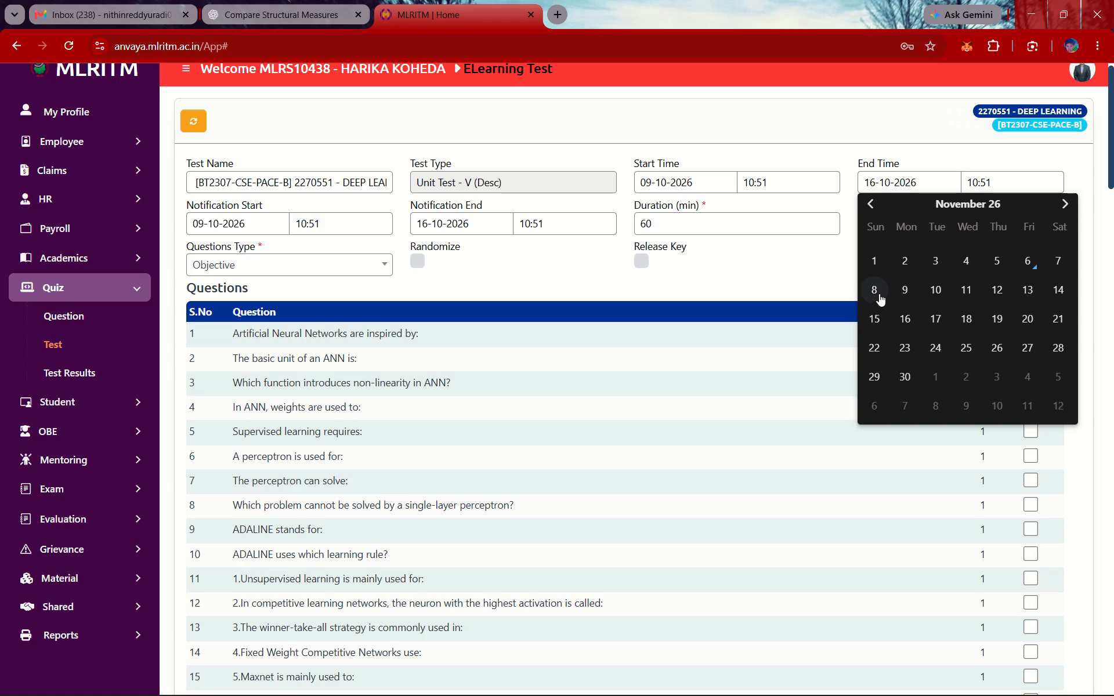
click(879, 293)
click(990, 182)
scroll(985, 258, down, 6)
click(985, 295)
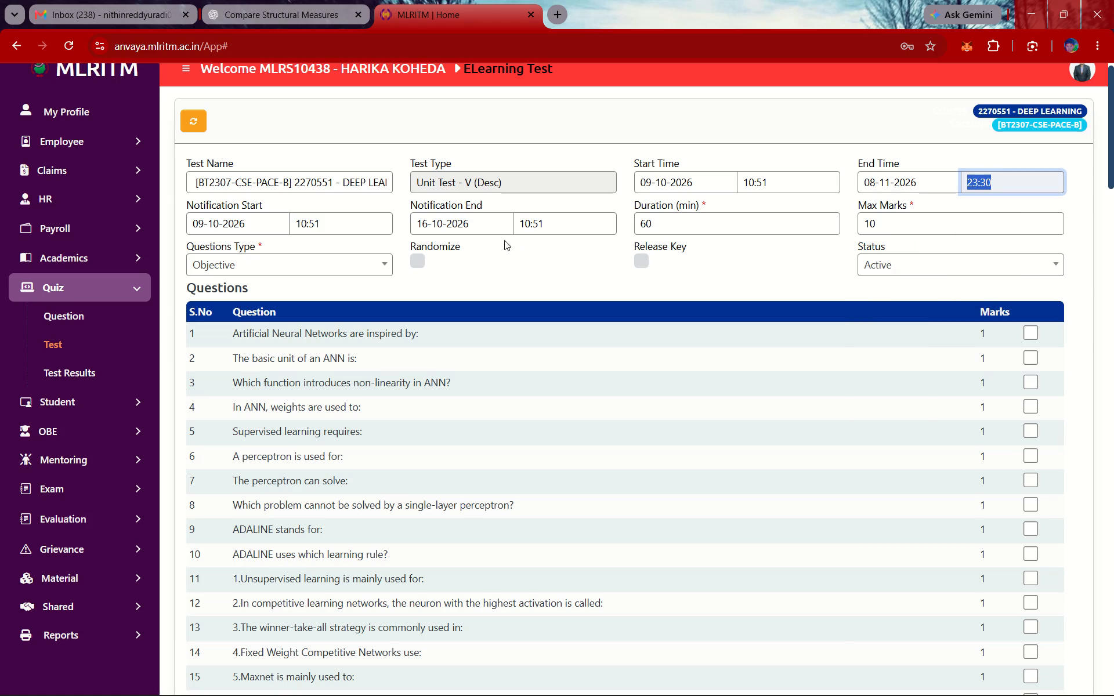
Set the notification end of Unit Test - V (Desc) to 08-11-2026 at 23:30.
click(480, 233)
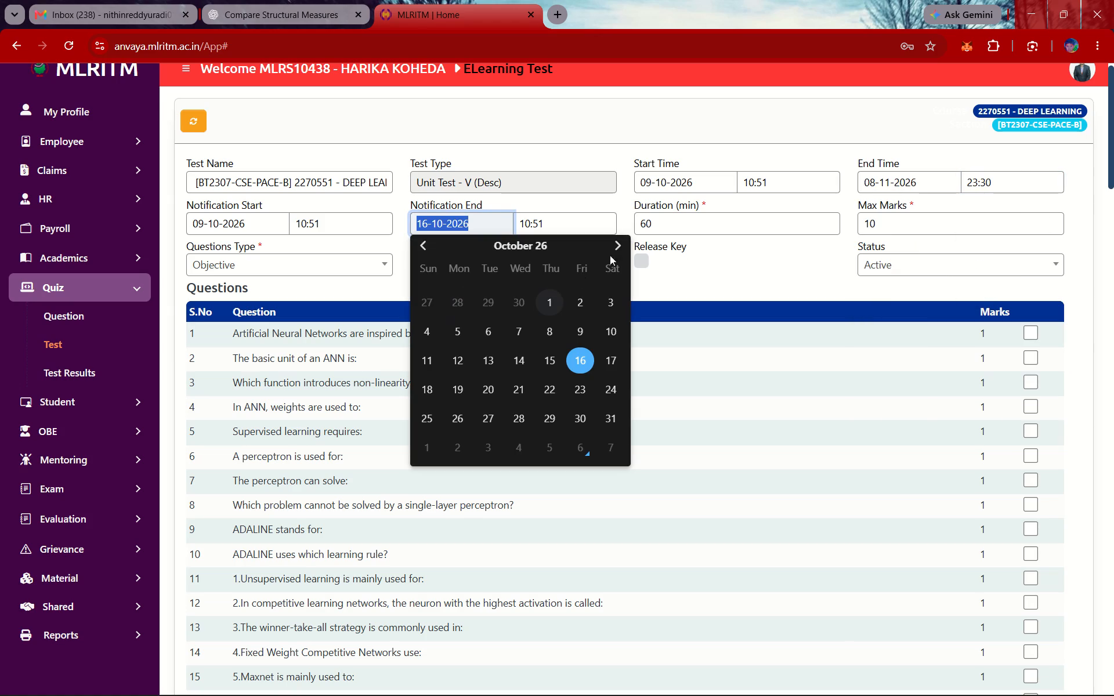
click(619, 239)
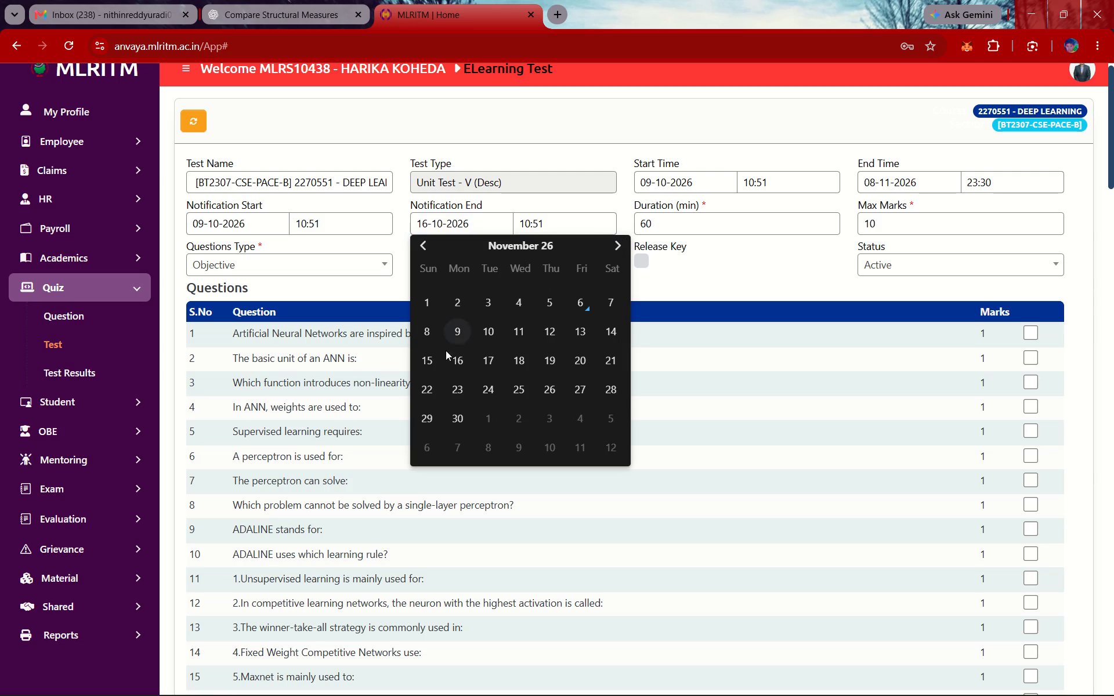
double_click(428, 338)
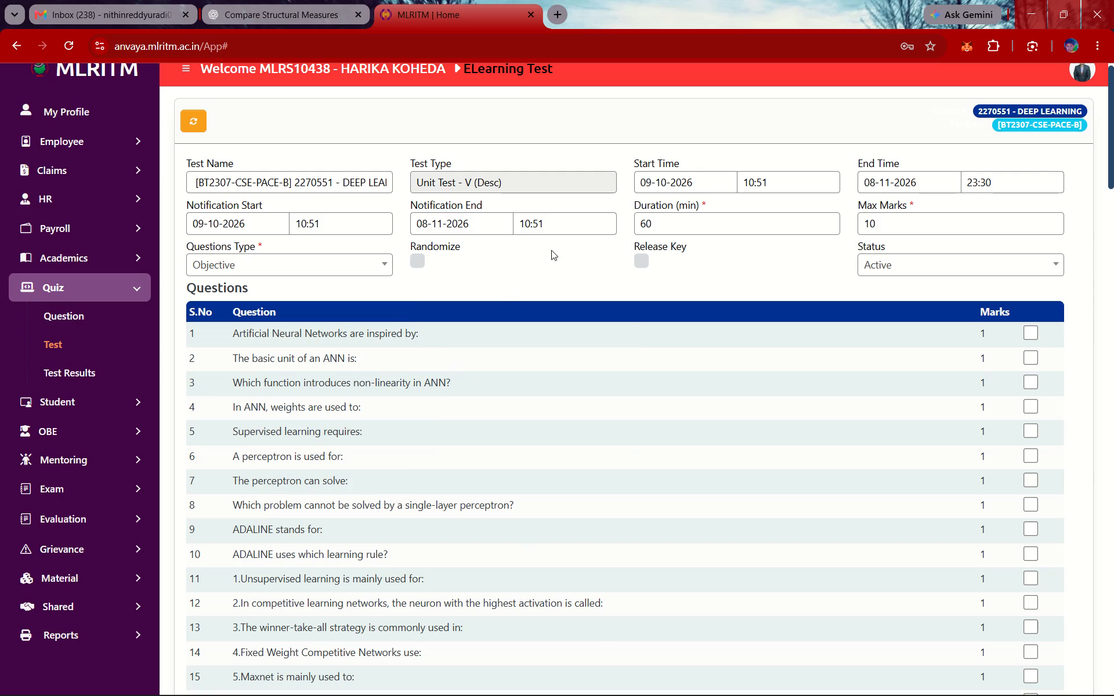
click(581, 220)
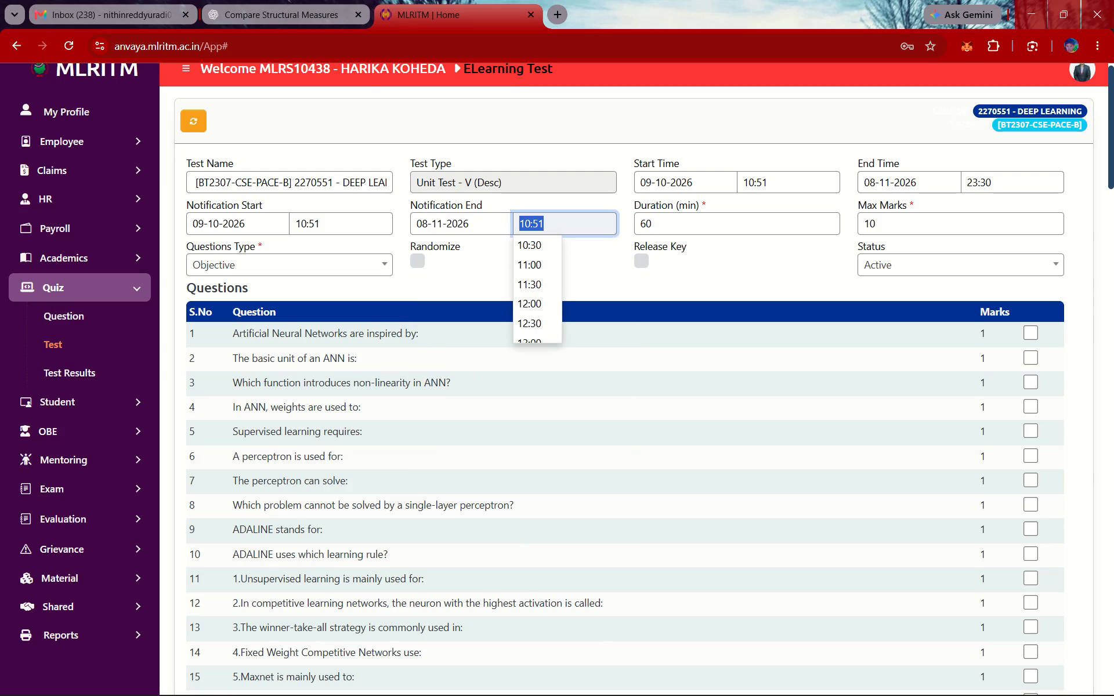
scroll(529, 324, down, 7)
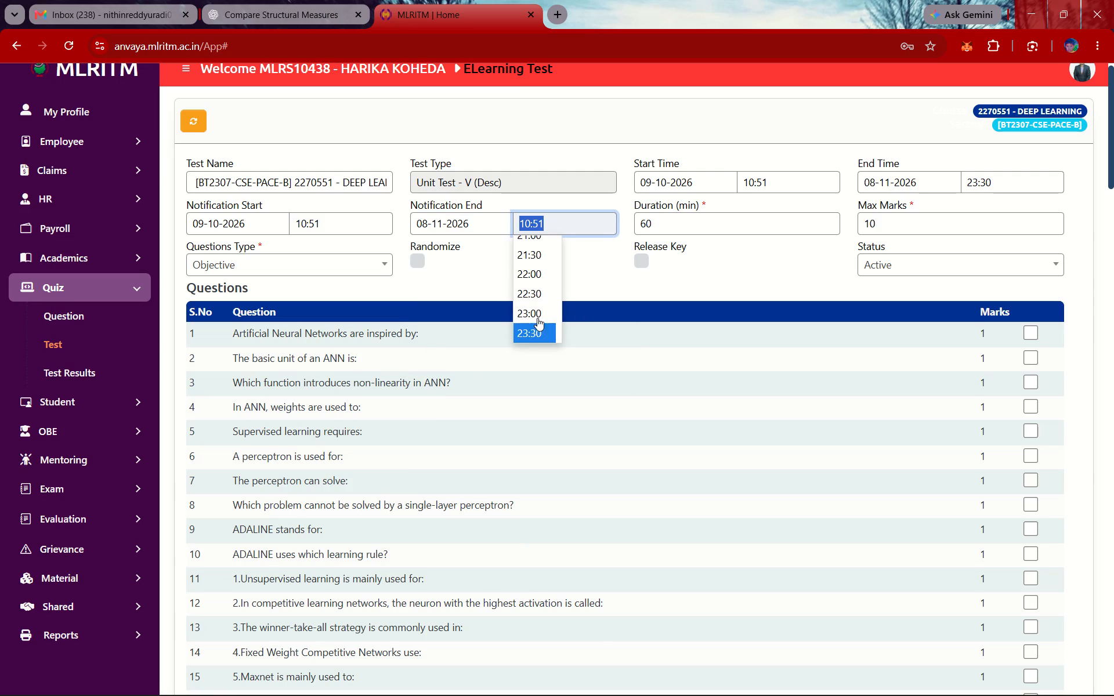
click(533, 335)
Save the Unit Test - V (Desc) changes.
scroll(605, 400, down, 9)
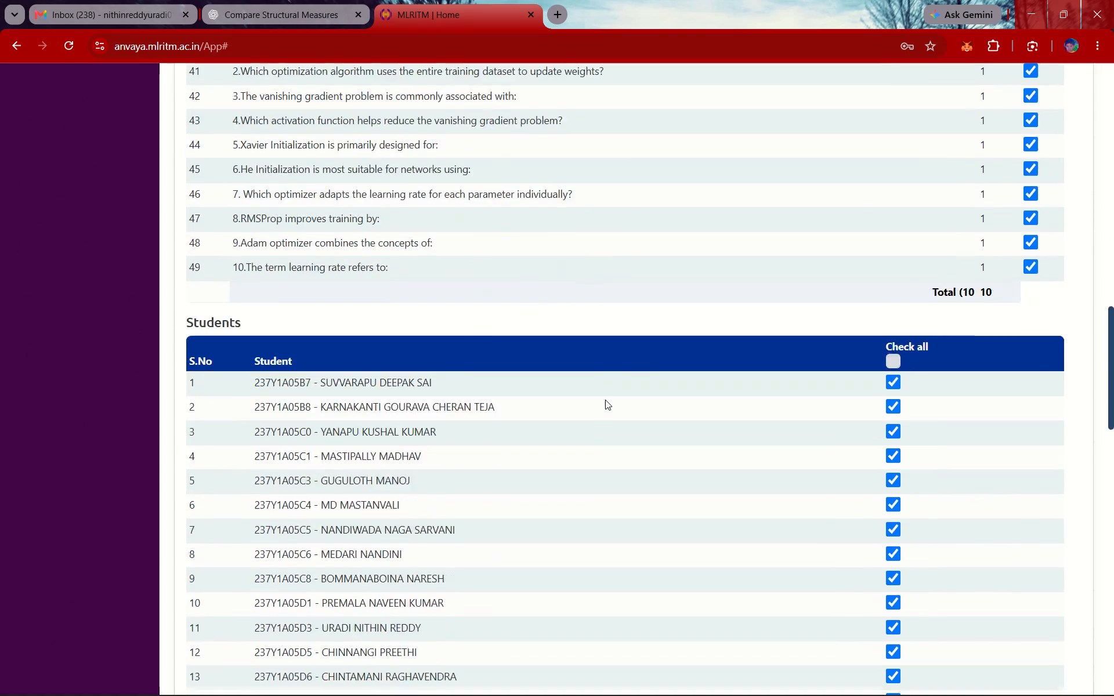
scroll(605, 400, down, 5)
scroll(605, 400, up, 7)
scroll(605, 400, down, 9)
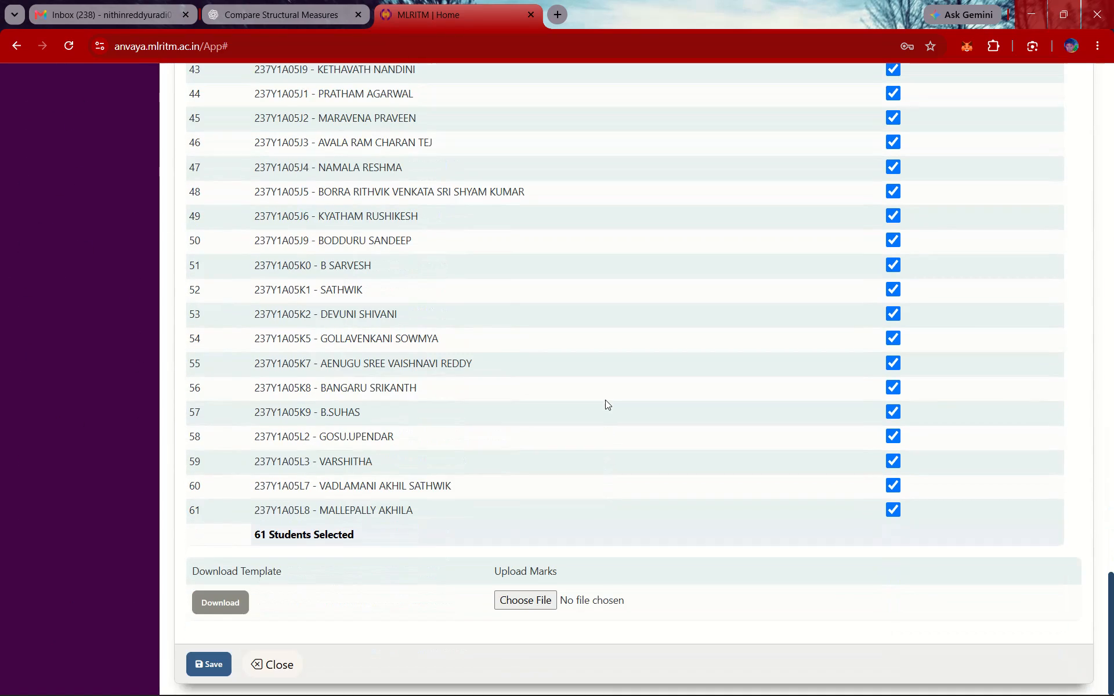
click(213, 670)
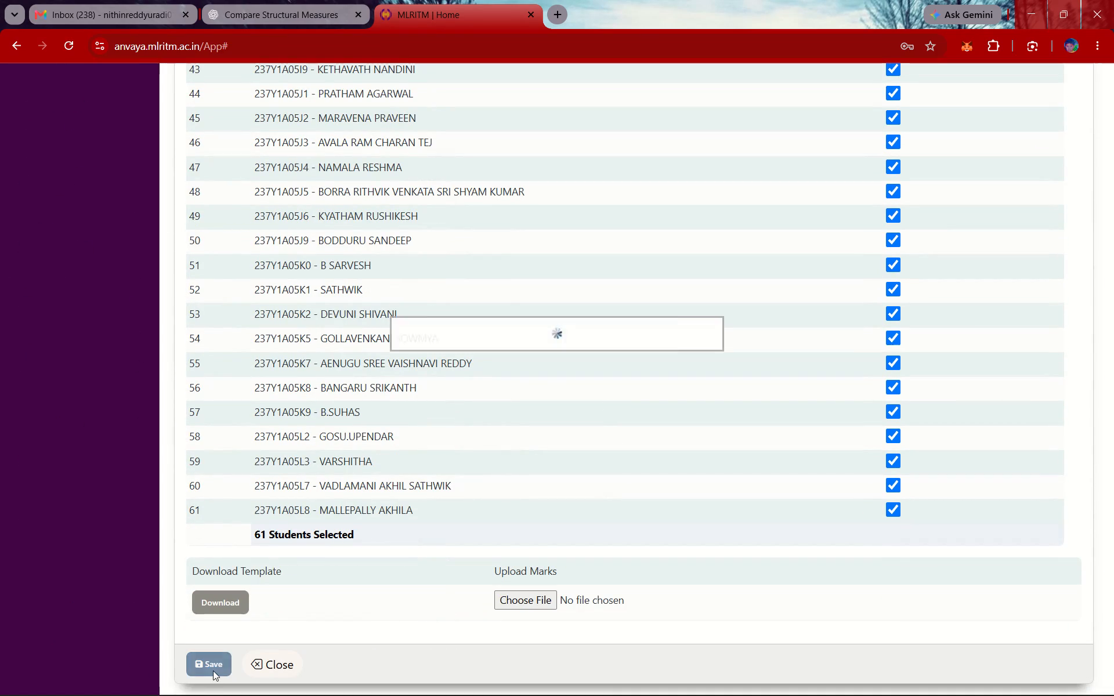